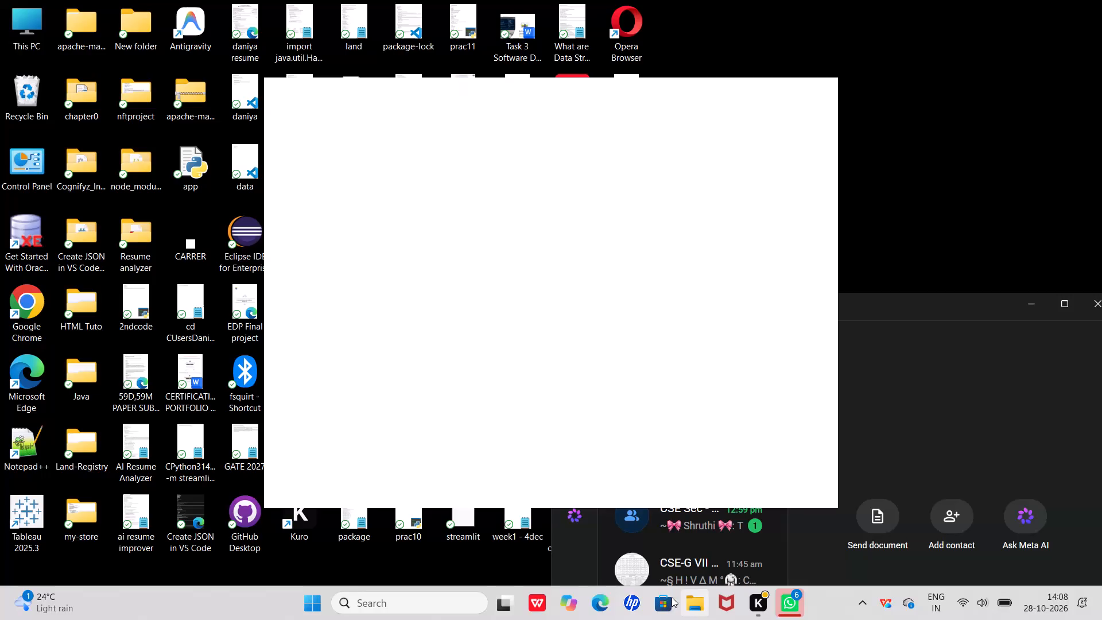
Open Microsoft Edge in a maximized window and go to the Canva home page at canva.com.
left_click(611, 599)
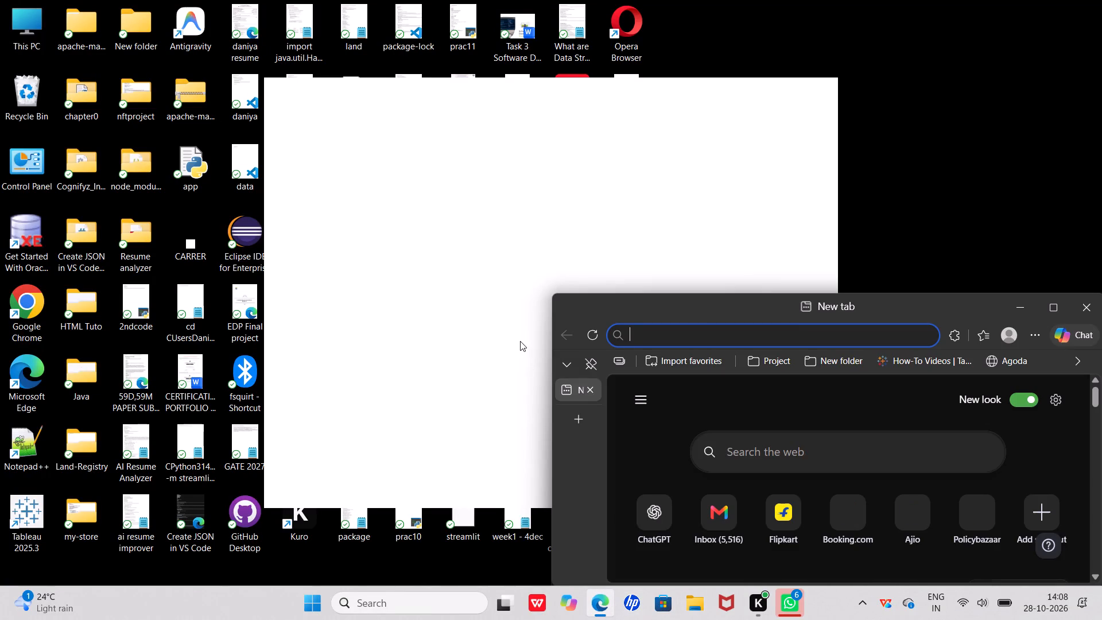
left_click(1057, 304)
type("ca")
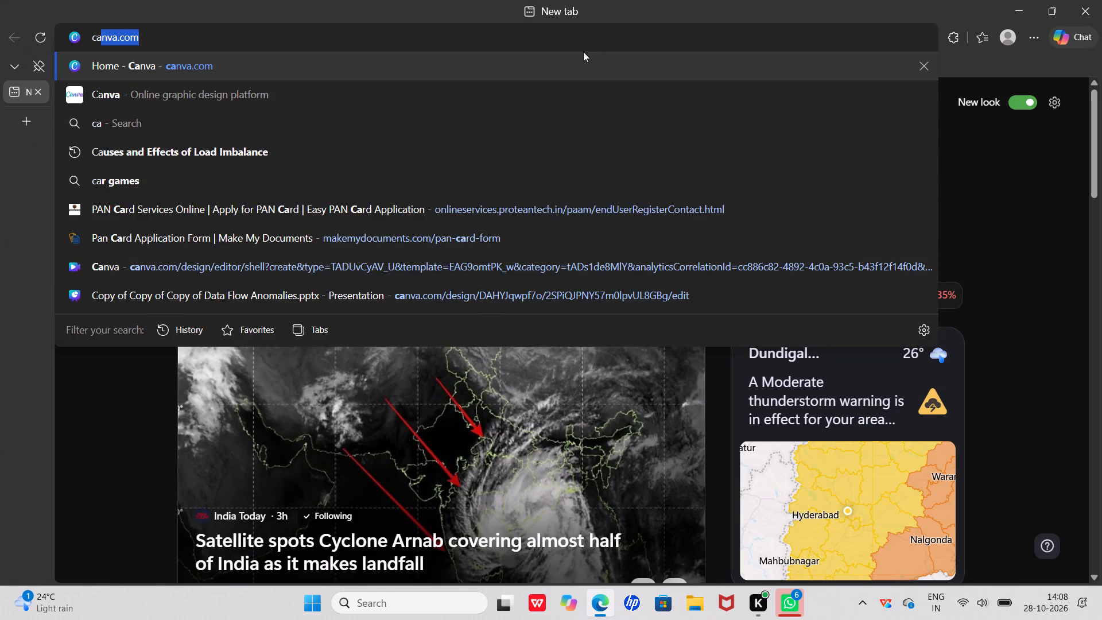
left_click(580, 67)
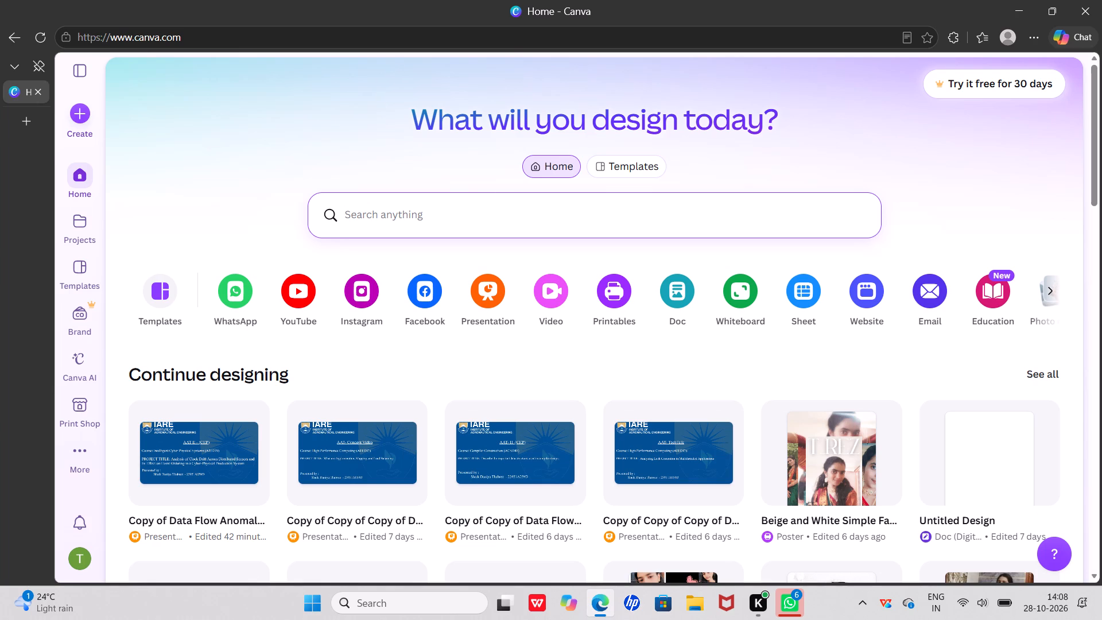
Open the most recently edited presentation, Copy of Data Flow Anomalies.pptx, from the recent designs.
scroll(478, 330, "down", 1)
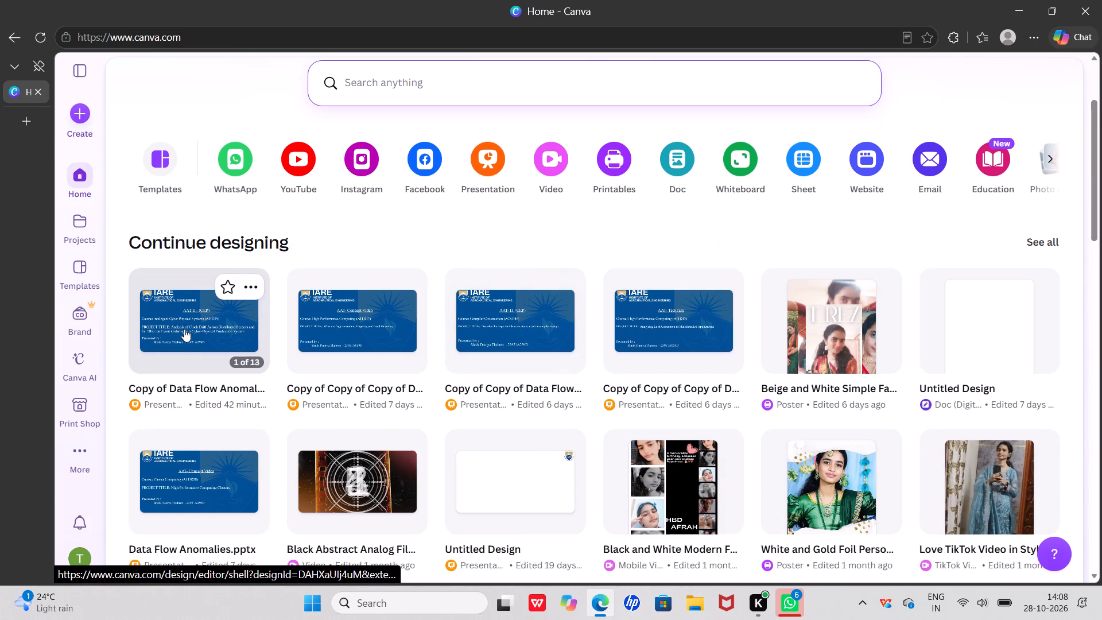
left_click(184, 329)
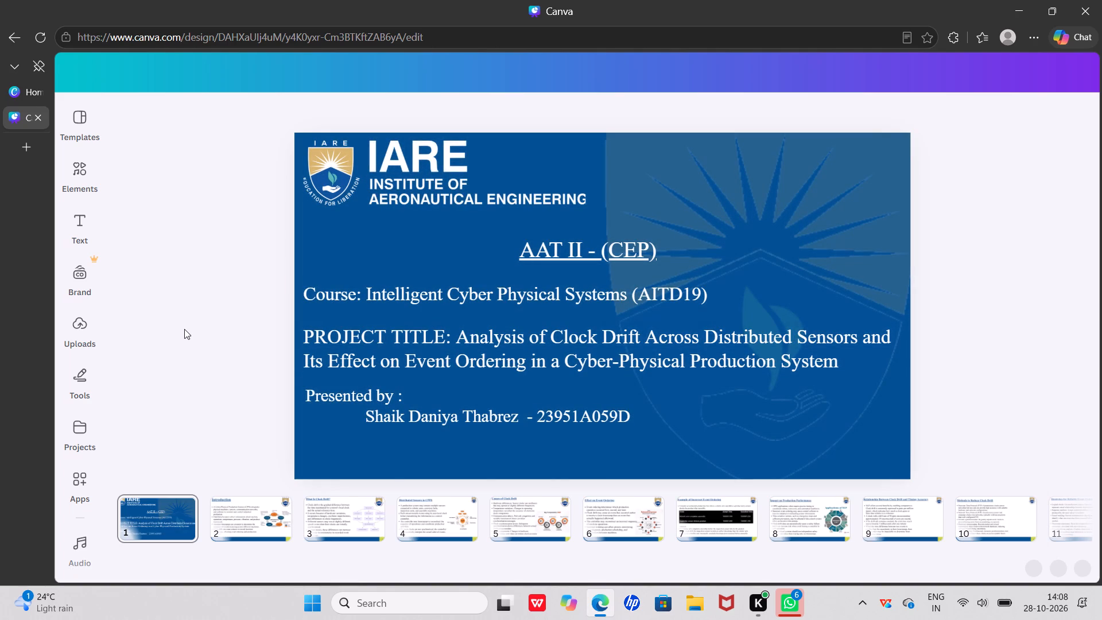
Review the presentation's slides in order from Introduction through What Is Clock Drift? to Distributed Sensors in CPPS.
key("Right")
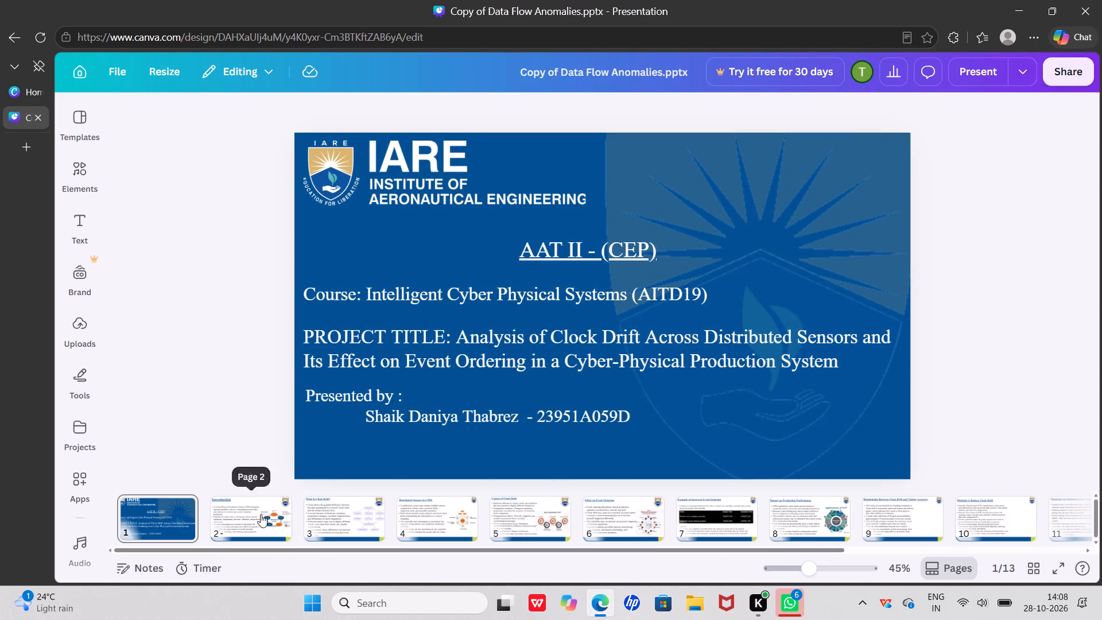
left_click(247, 522)
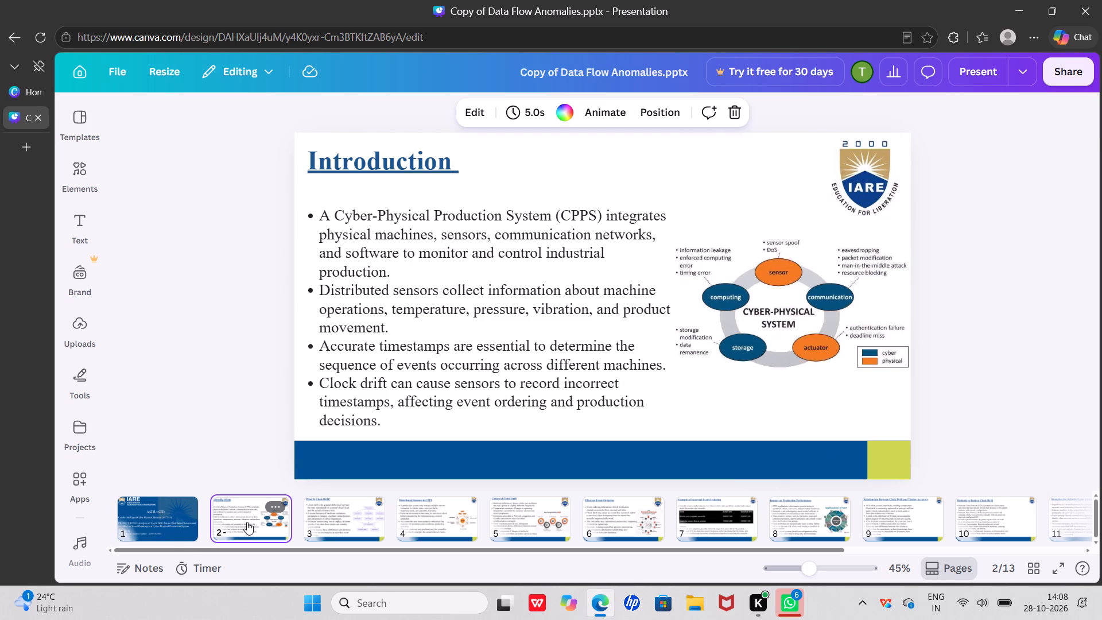
key("Right")
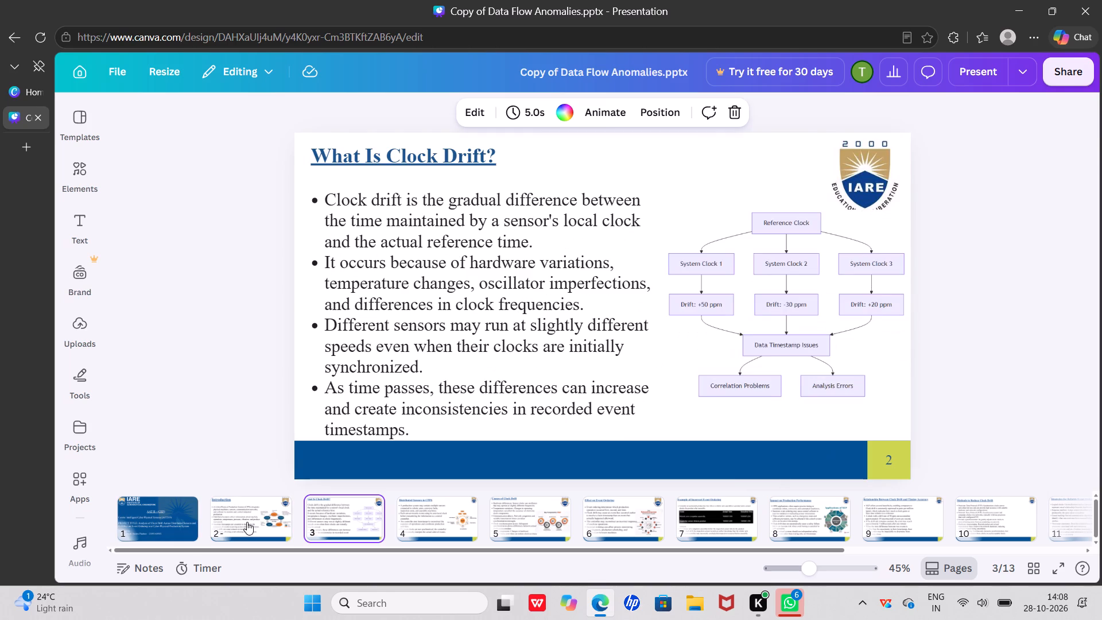
key("Right")
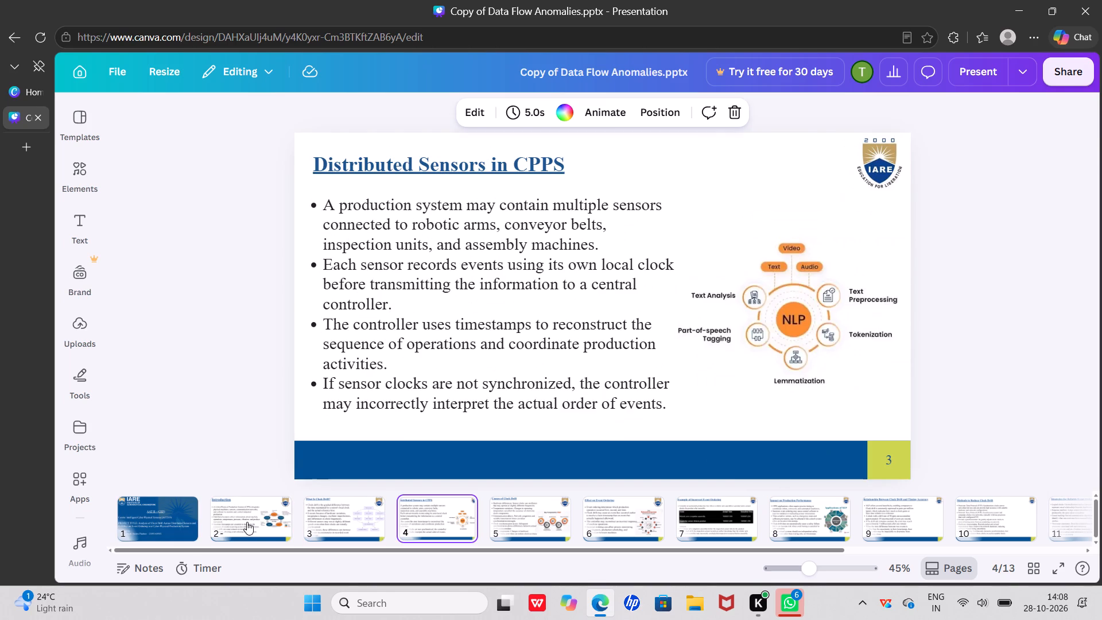
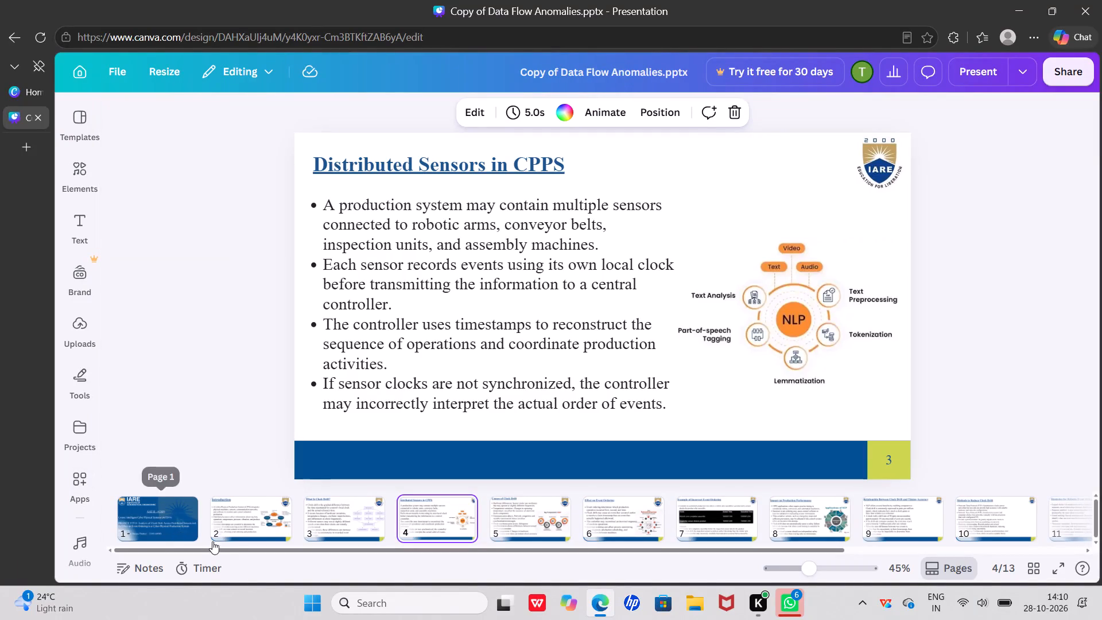
Review the Introduction, What Is Clock Drift? and Distributed Sensors in CPPS slides again, comparing their text and pictures.
left_click(234, 533)
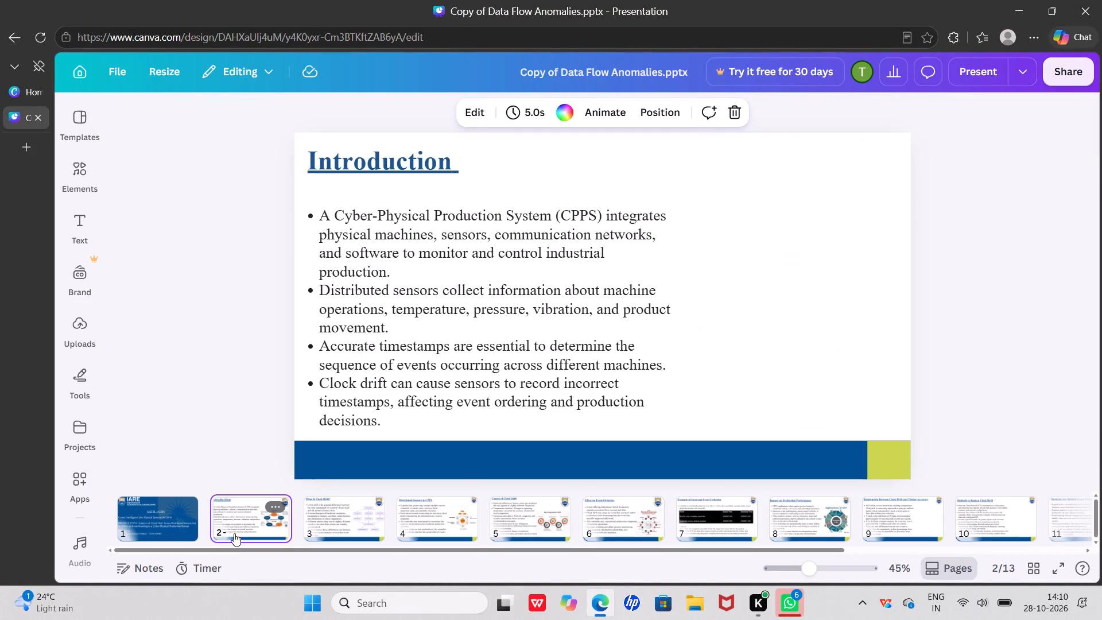
key("Right")
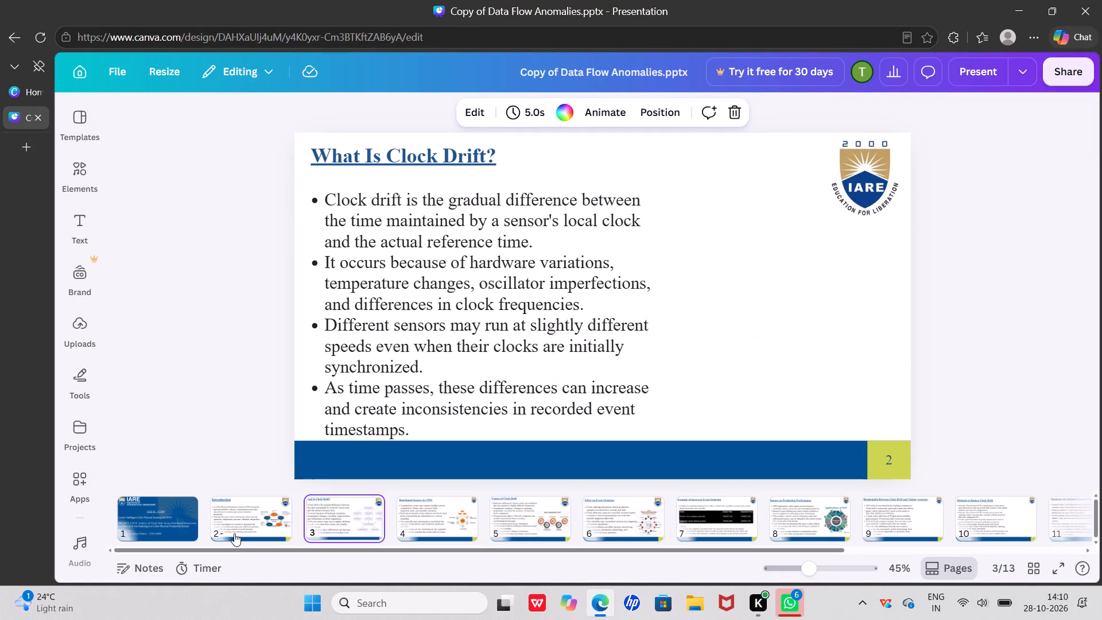
key("Right")
key("Right")
key("Left")
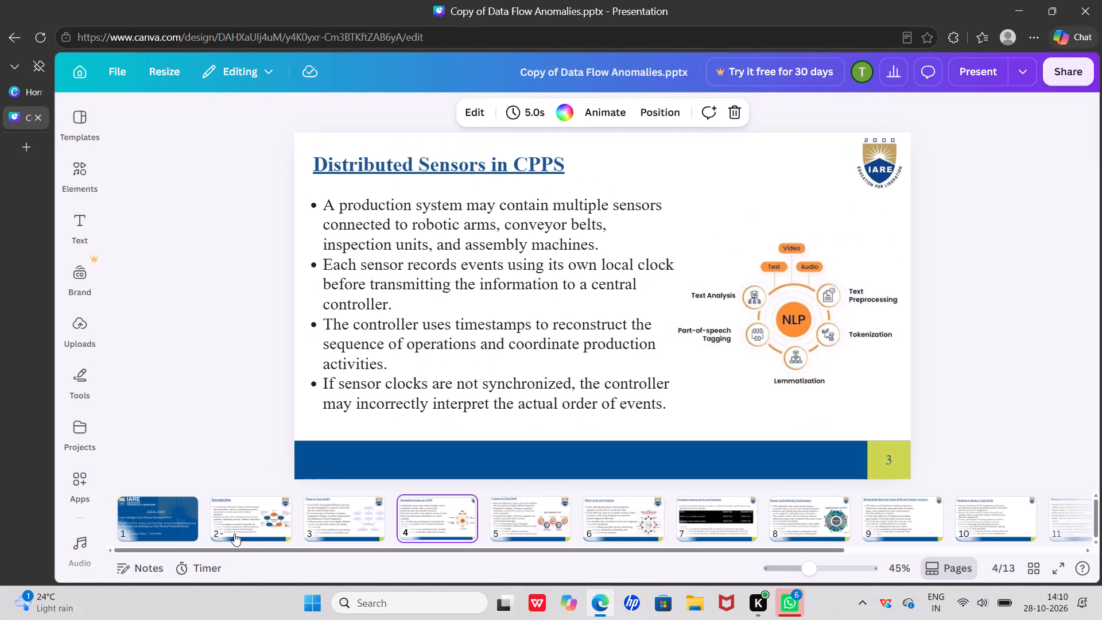
key("Left")
key("Left")
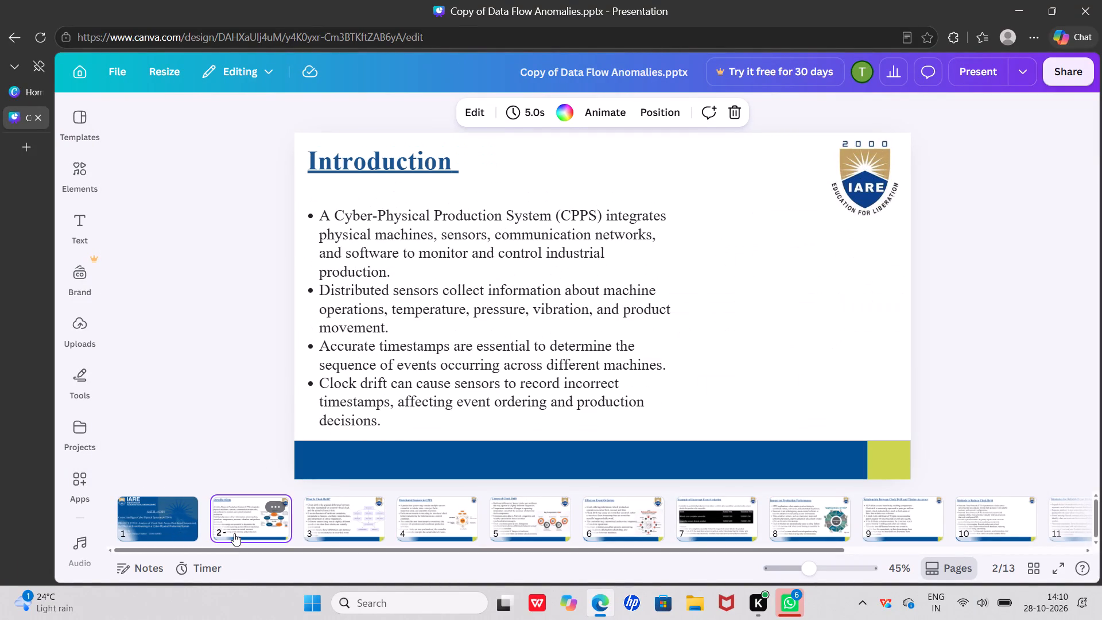
key("Right")
key("Right")
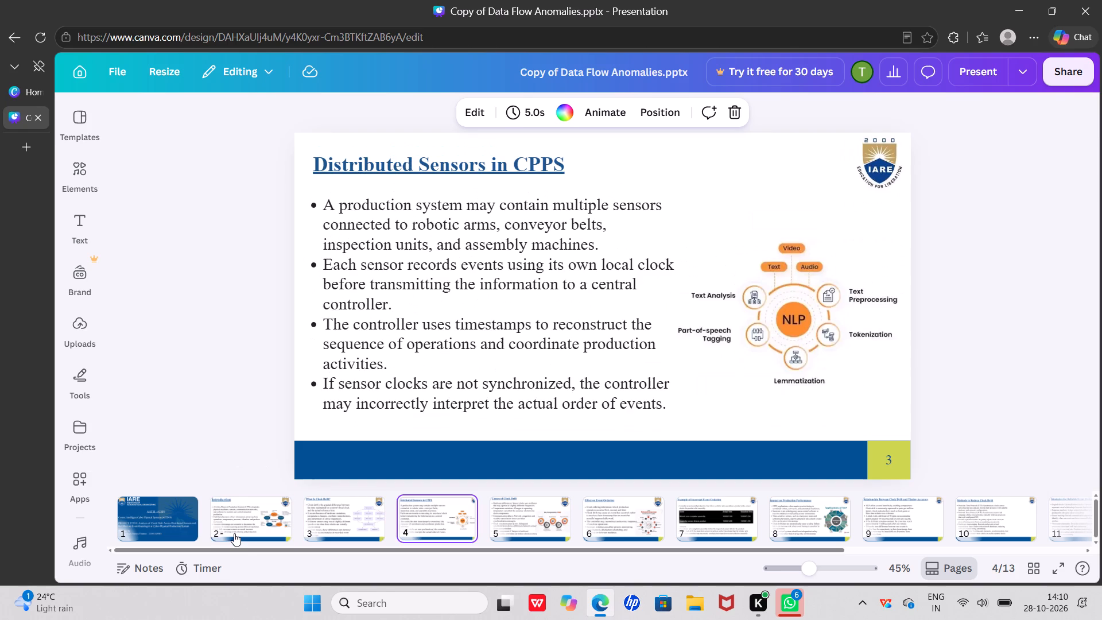
Search the web for images using the copied slide title "Distributed Sensors in CPPS".
left_click(475, 182)
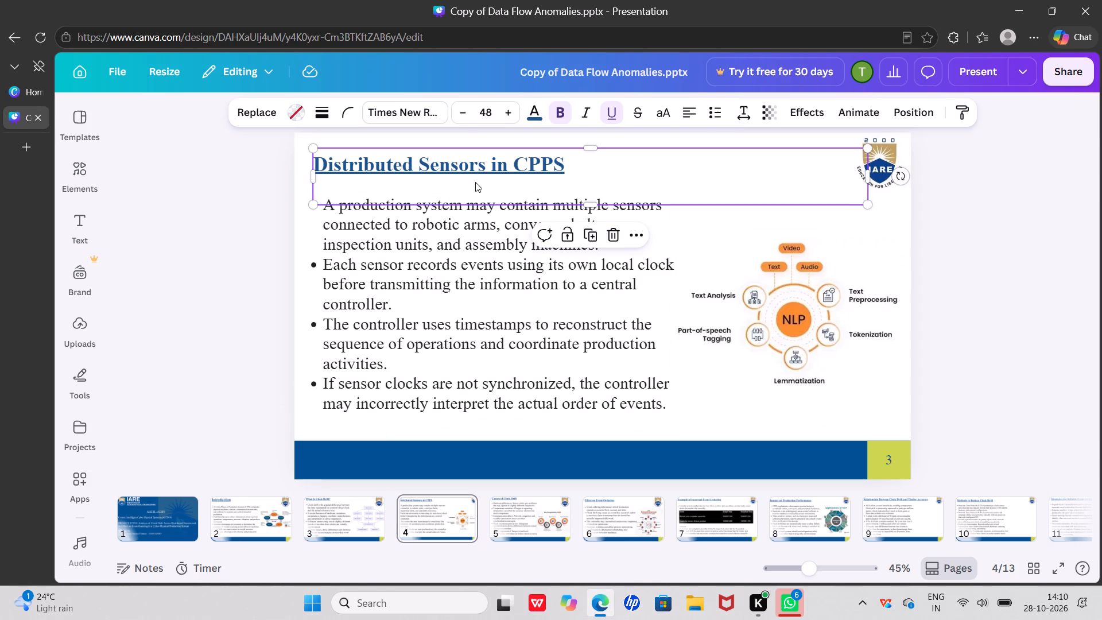
key("ctrl+c")
left_click(17, 150)
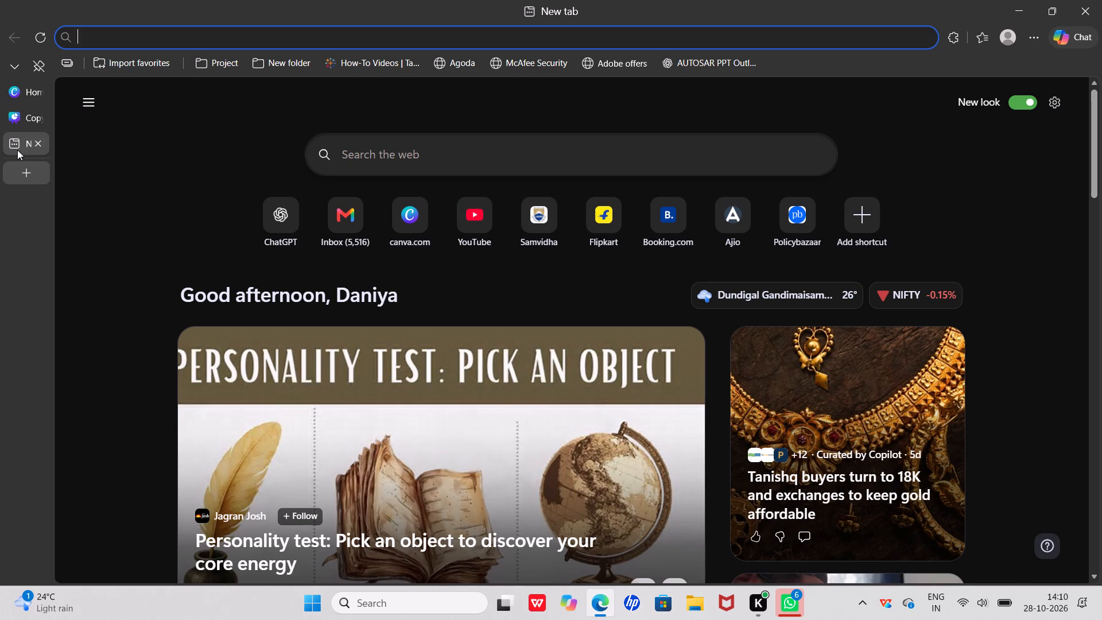
key("ctrl+v")
key("Return")
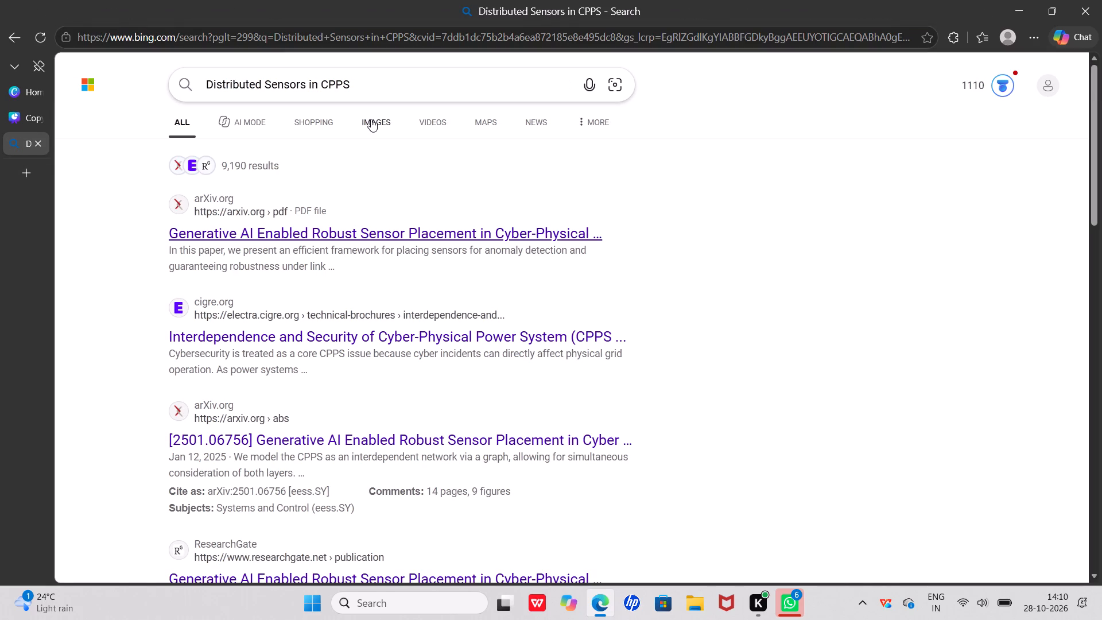
left_click(371, 119)
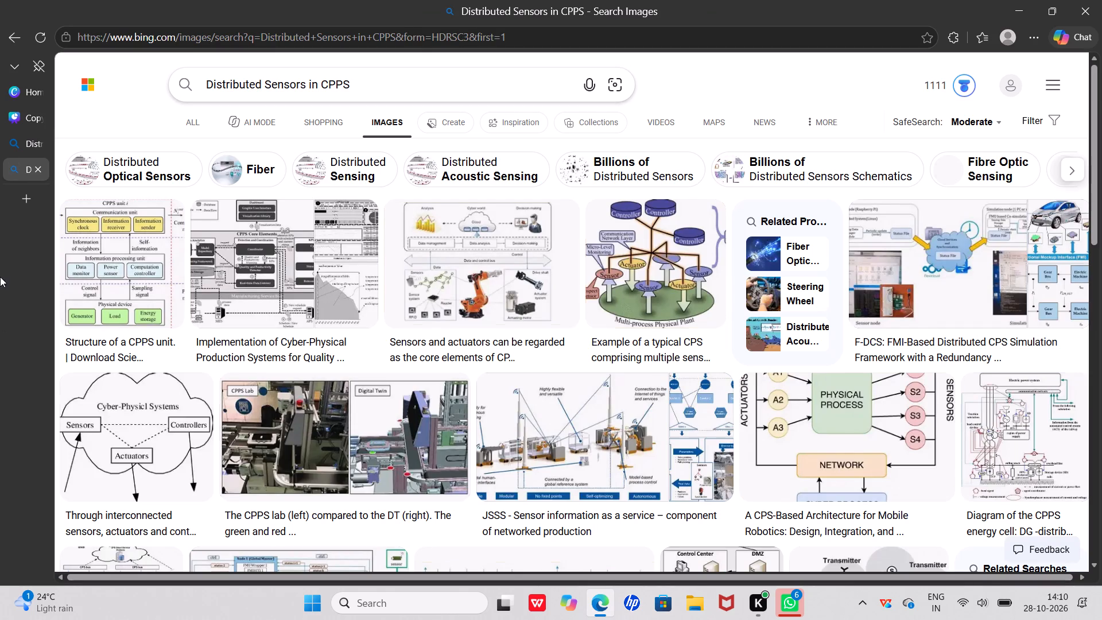
Move the image results into their own window, tile it beside the browser window, and bring the presentation back into view there.
left_click_drag(14, 174, 176, 176)
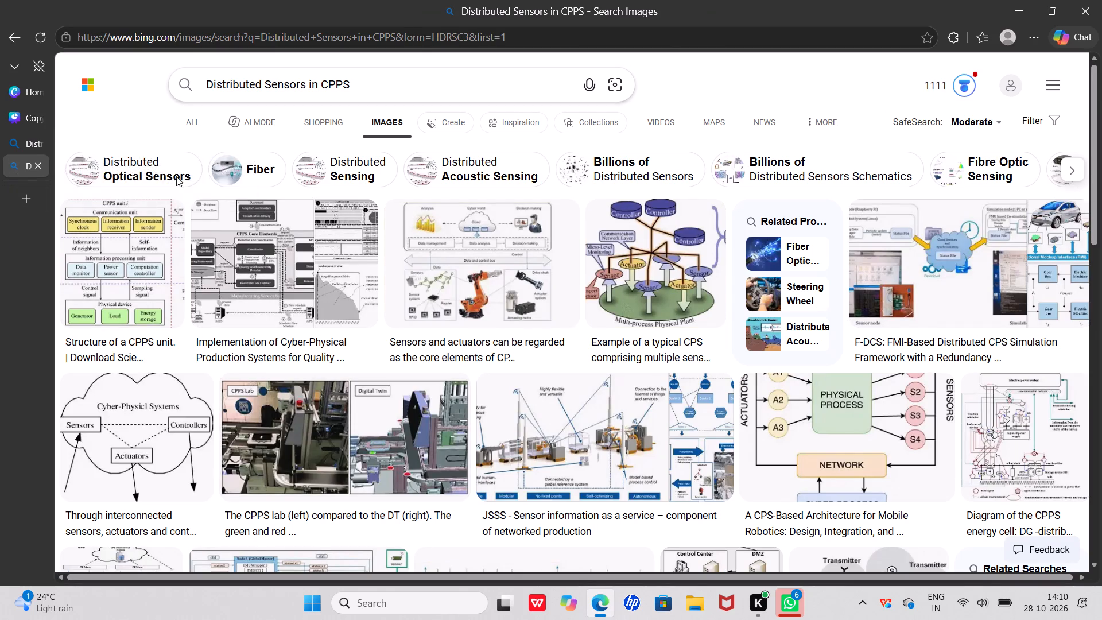
left_click_drag(176, 176, 214, 180)
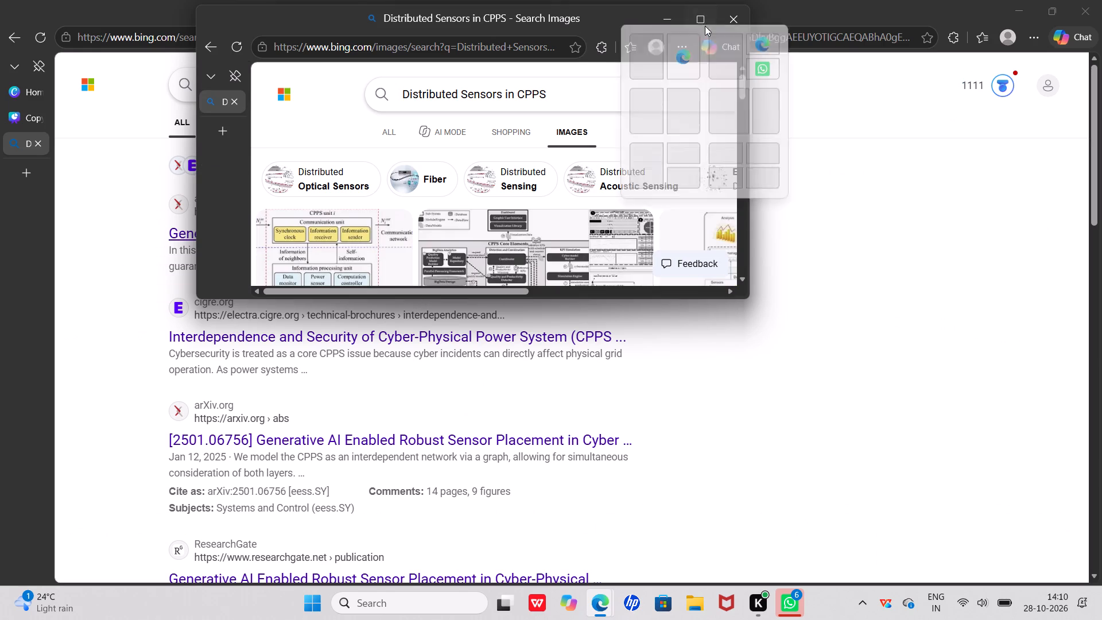
left_click(654, 53)
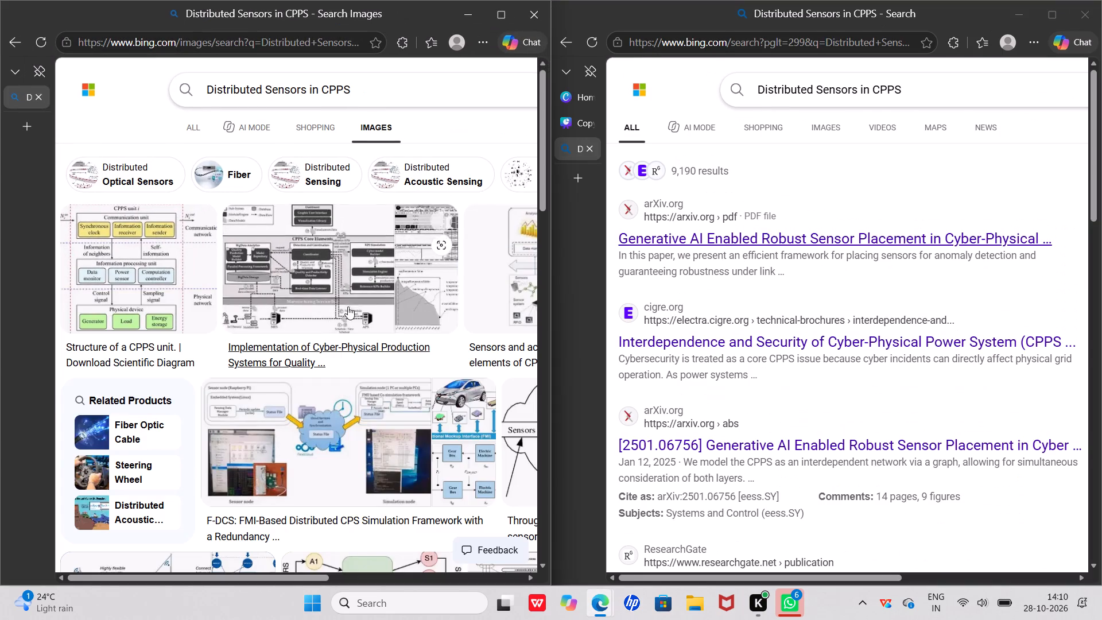
scroll(348, 307, "left", 3)
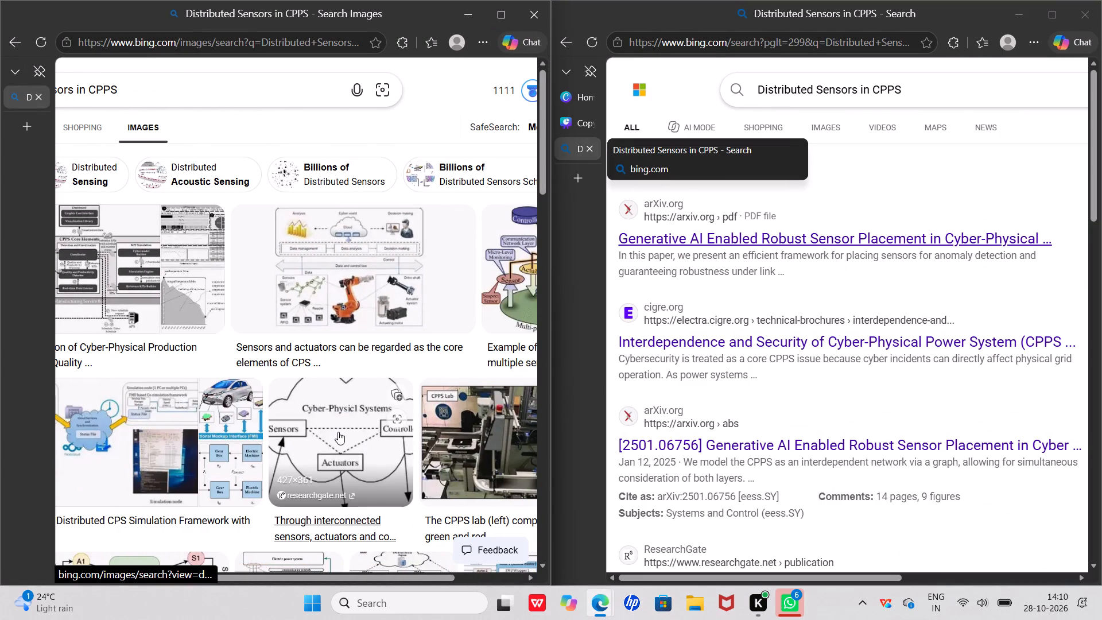
left_click(569, 124)
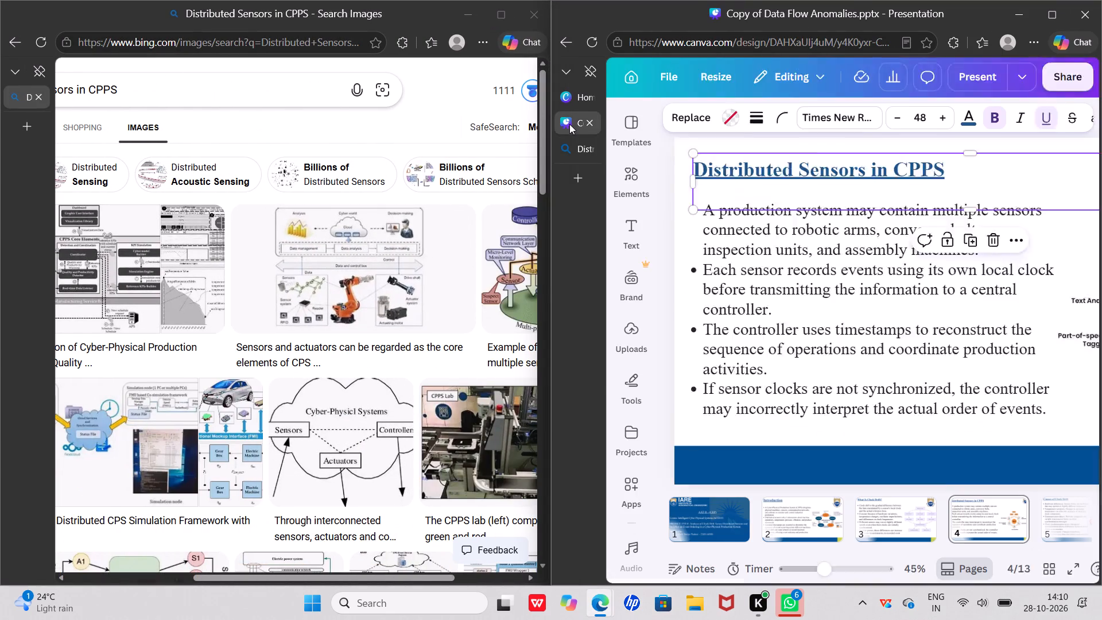
Replace the NLP diagram on the Distributed Sensors in CPPS slide with the sensors, controllers and actuators cloud image, placed beside the bullets.
left_click(1045, 296)
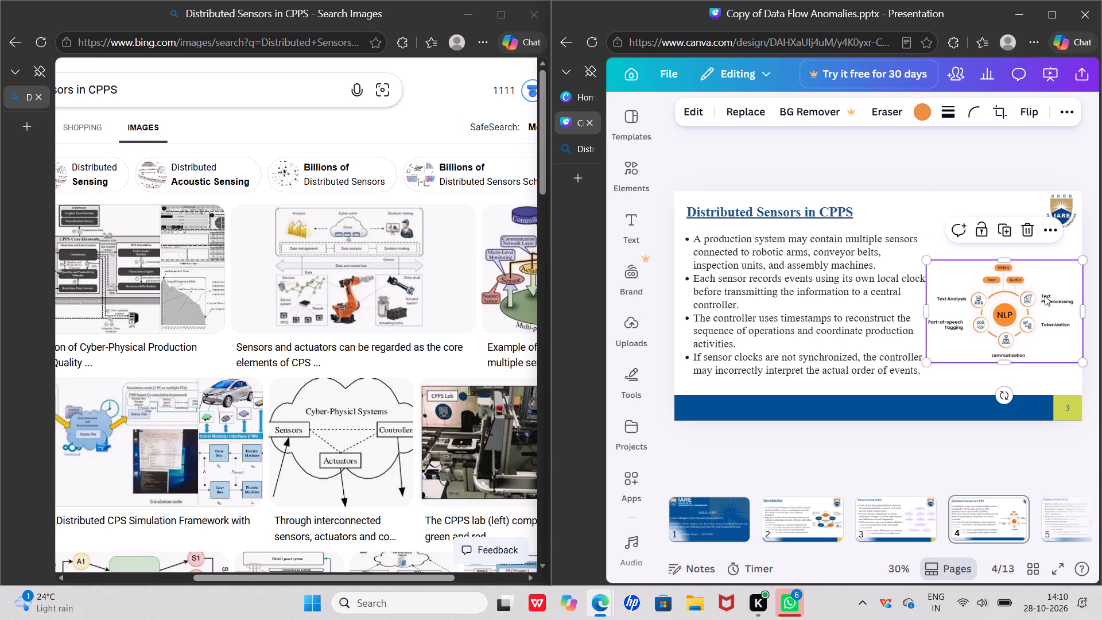
key("BackSpace")
left_click(328, 440)
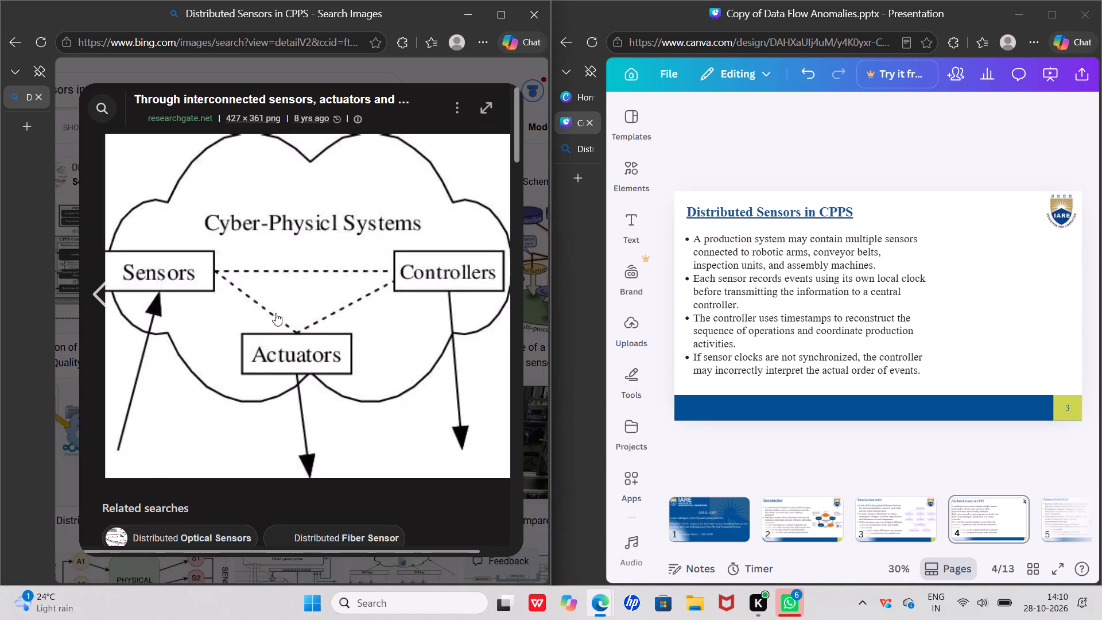
left_click_drag(275, 313, 988, 308)
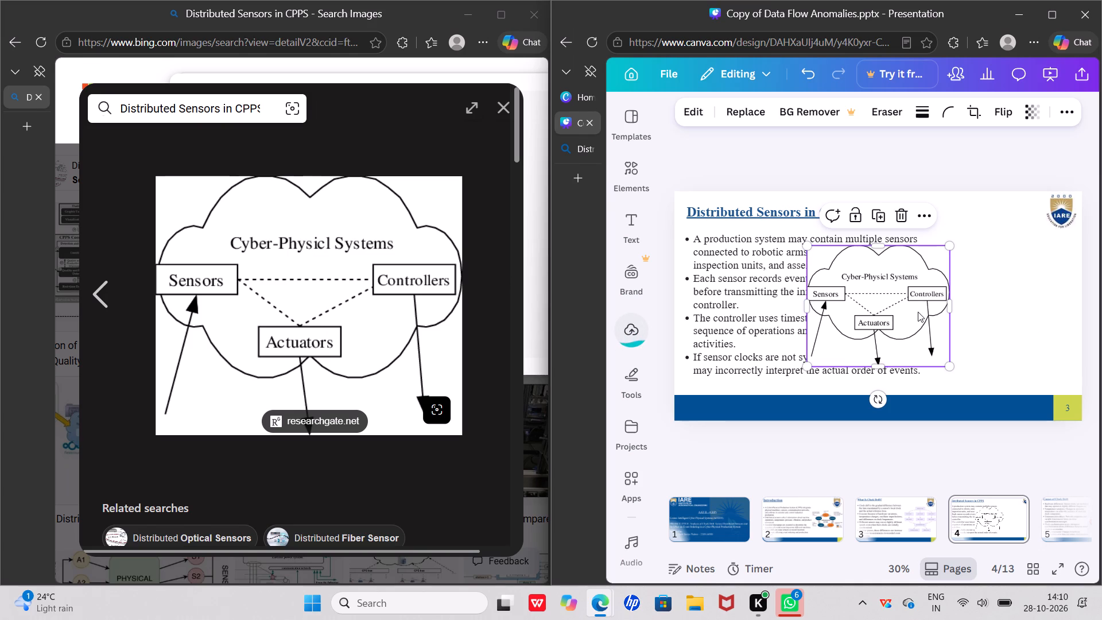
left_click_drag(918, 312, 1046, 308)
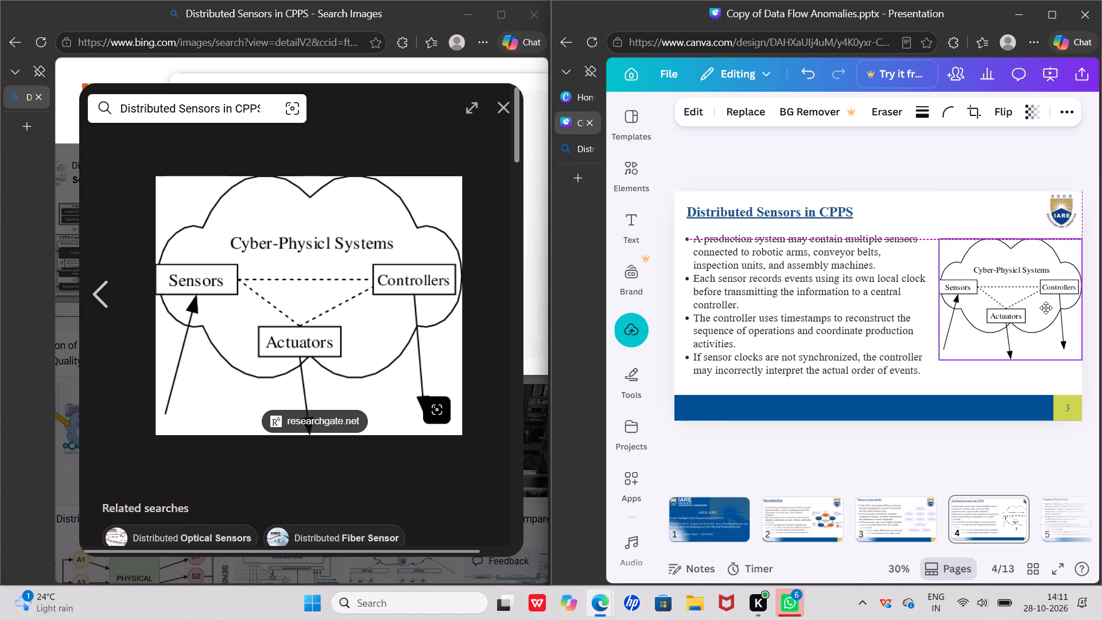
left_click_drag(1046, 308, 1043, 309)
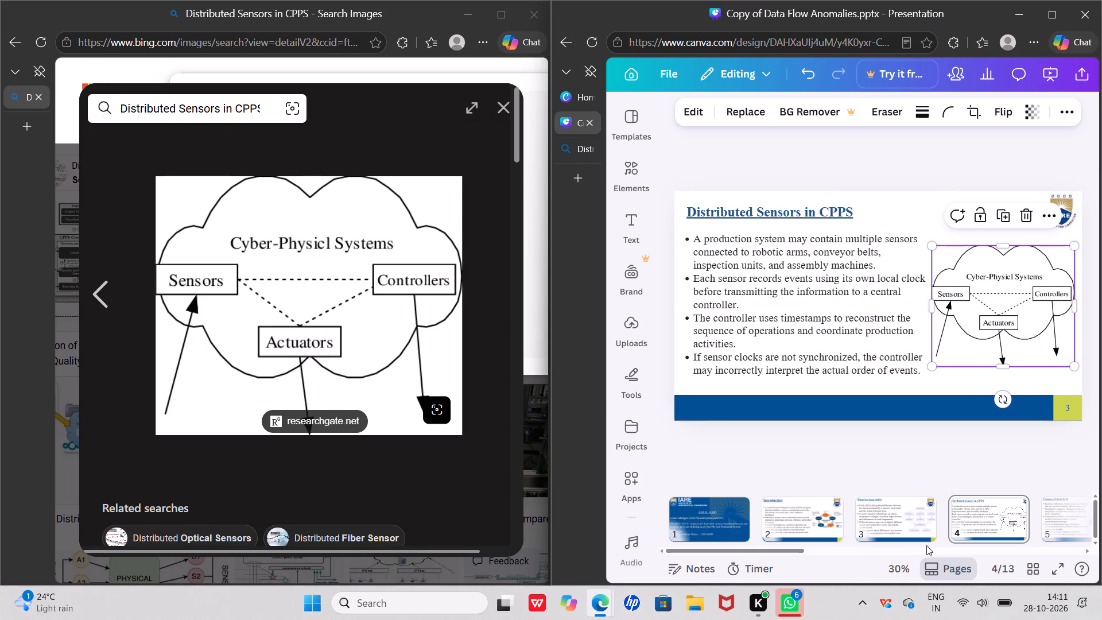
Copy the title of the Causes of Clock Drift slide and run an image search for it.
scroll(926, 545, "left", 2)
left_click(989, 521)
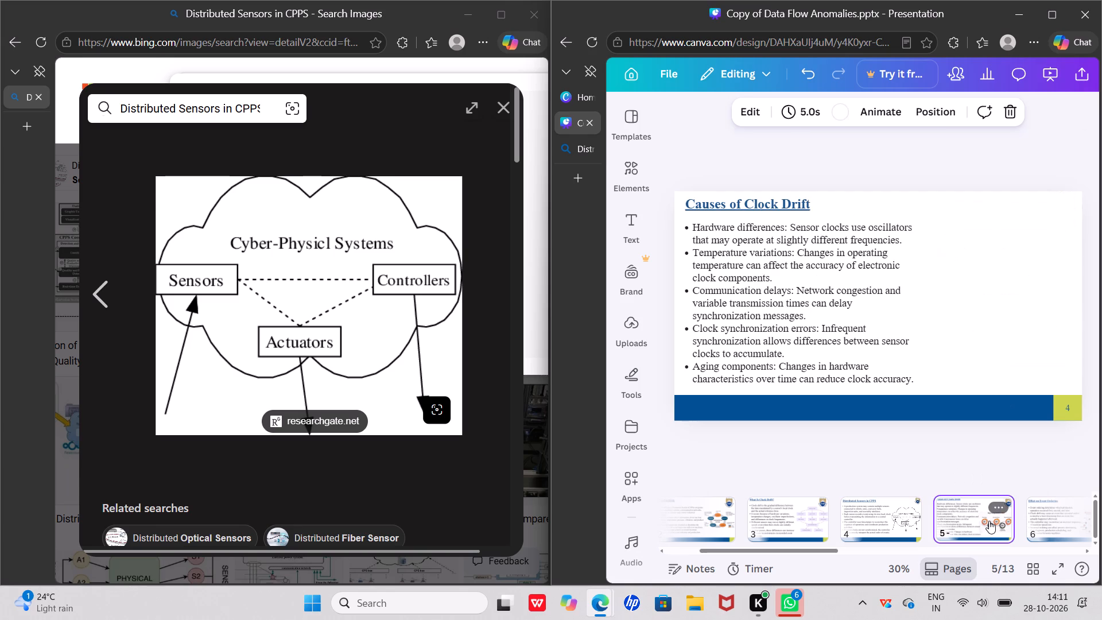
left_click(766, 205)
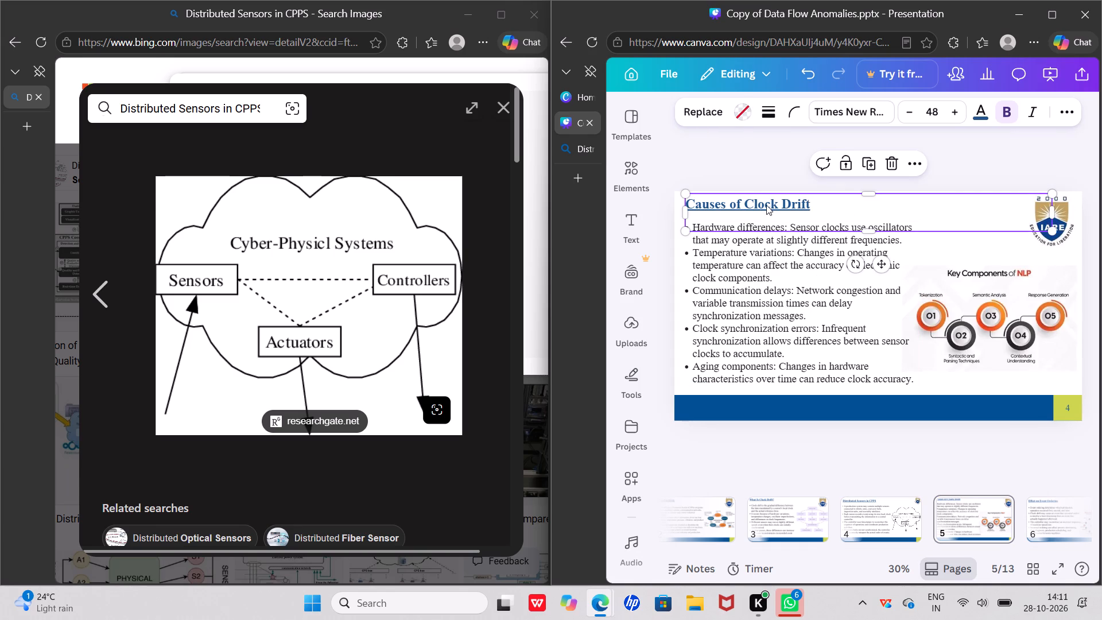
key("ctrl+c")
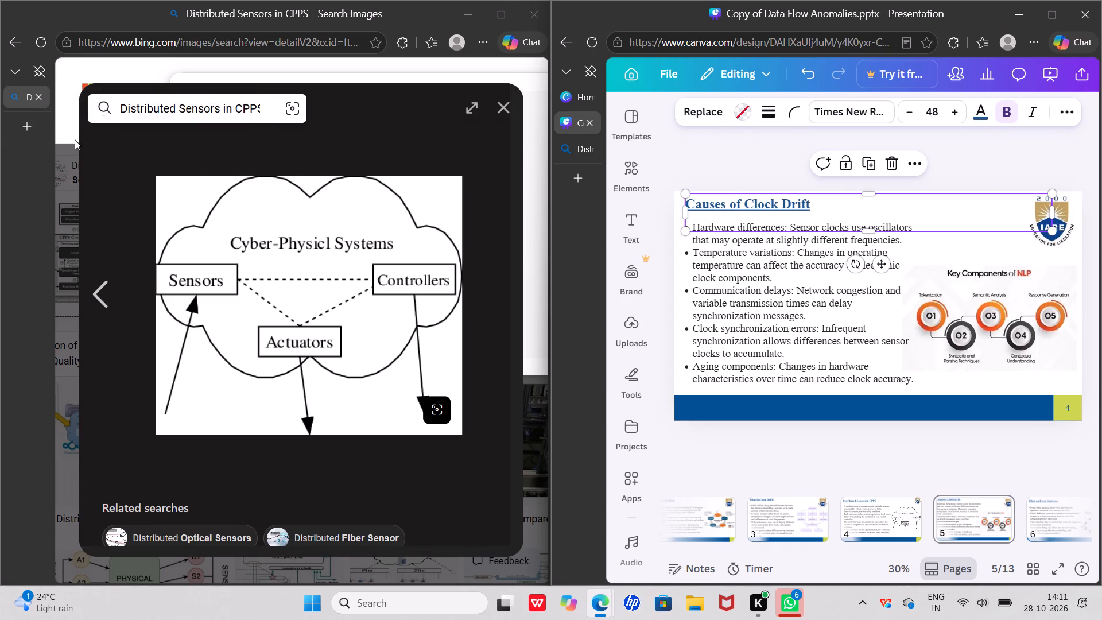
left_click(499, 107)
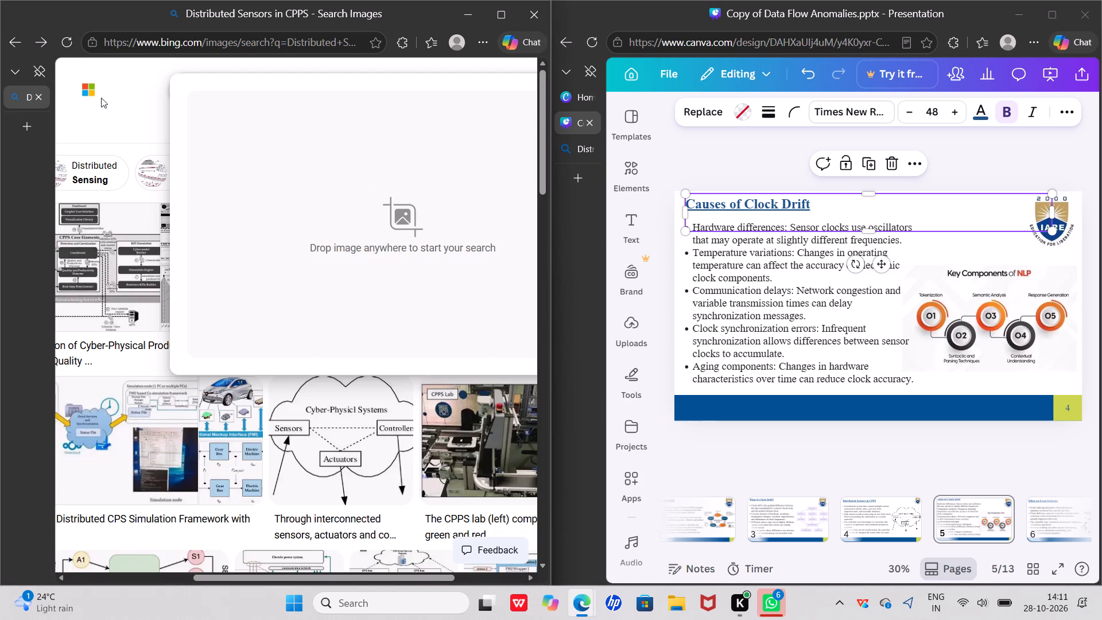
left_click(101, 98)
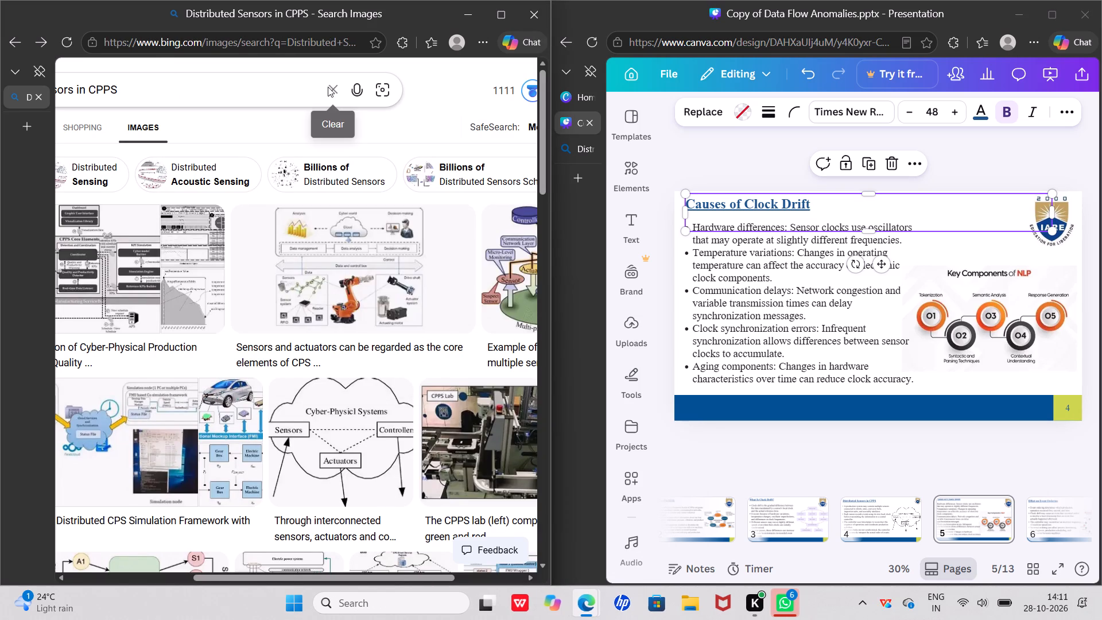
left_click(331, 87)
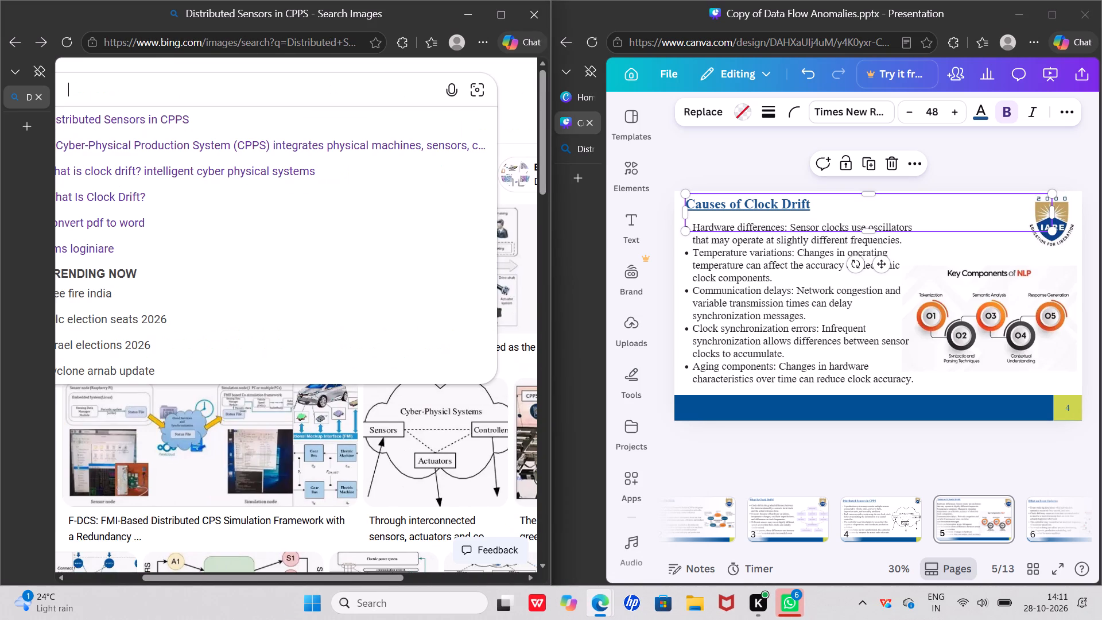
key("ctrl+v")
key("Return")
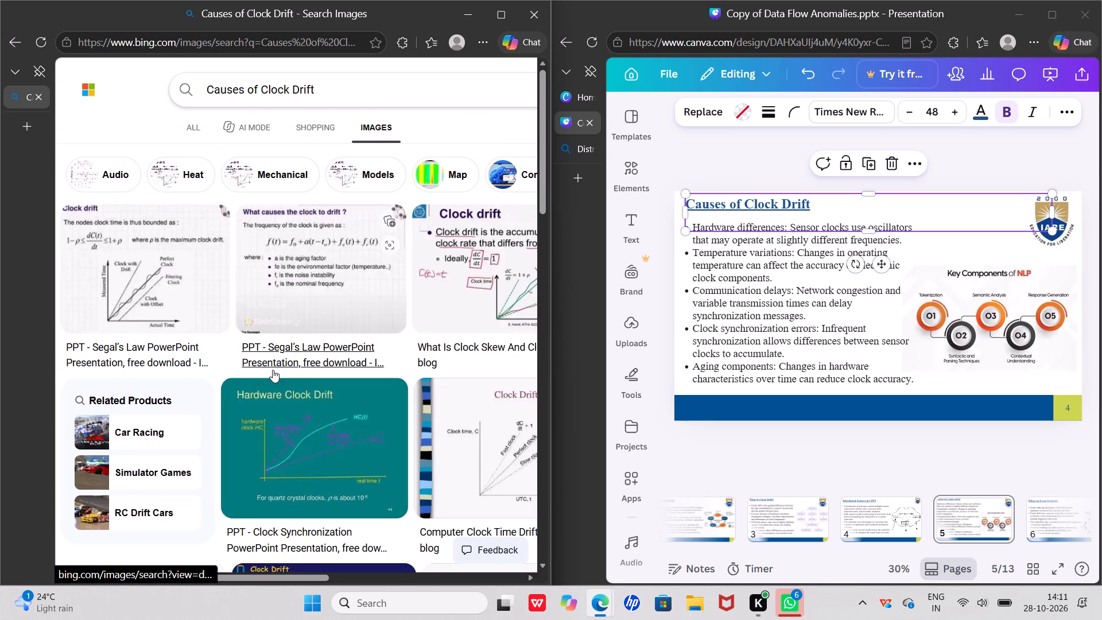
Replace the Key Components of NLP picture on the Causes of Clock Drift slide with the Hardware Clock Drift graph from the search results.
left_click(977, 344)
key("BackSpace")
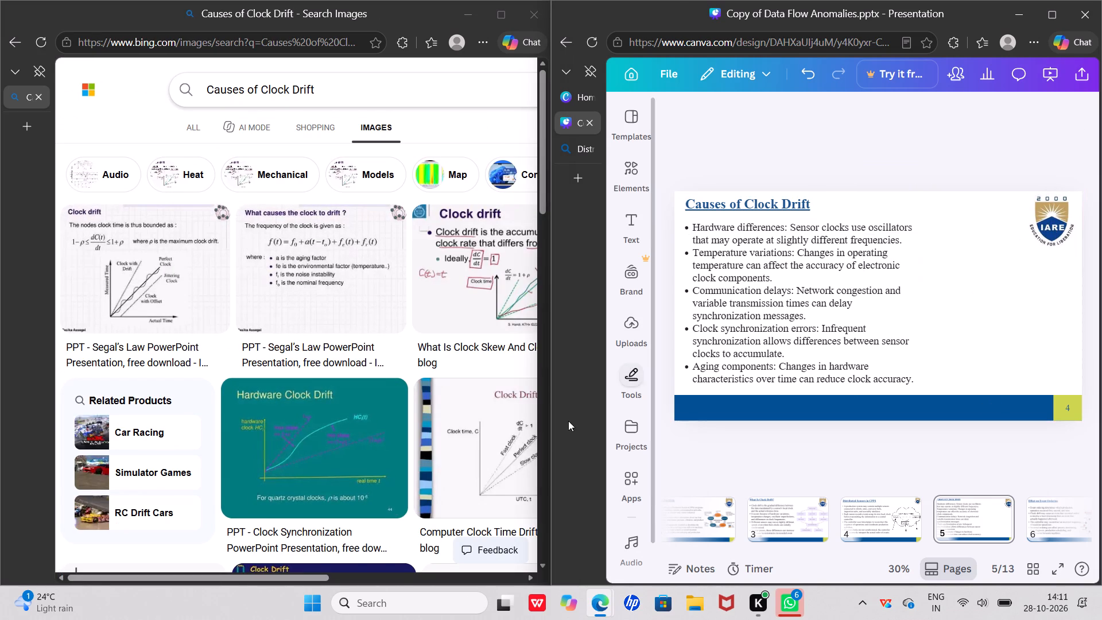
left_click(318, 458)
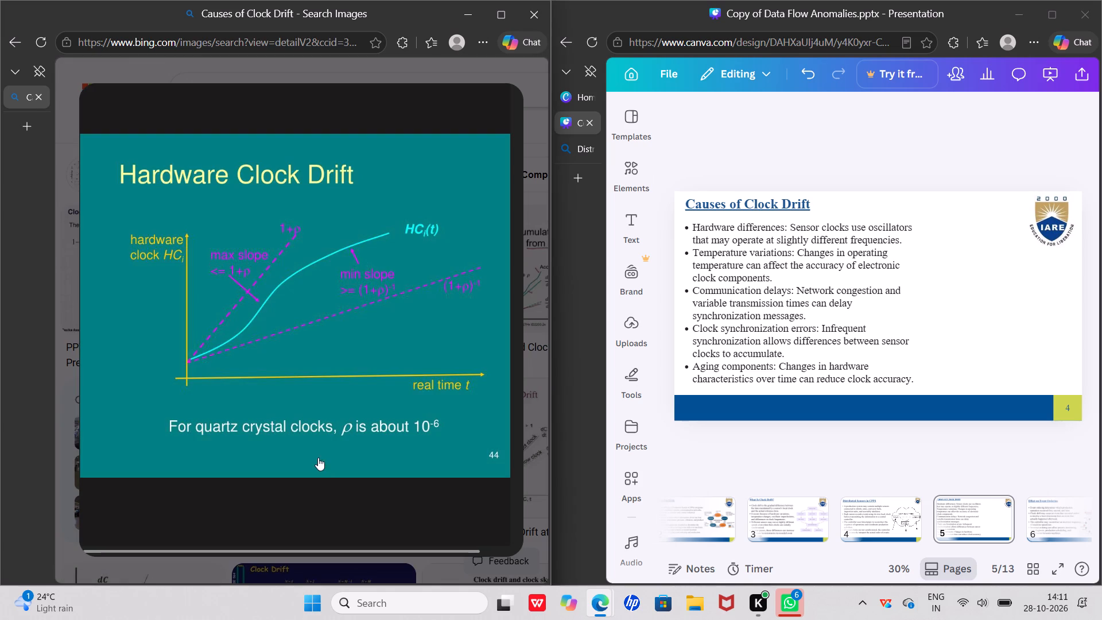
left_click_drag(237, 327, 975, 311)
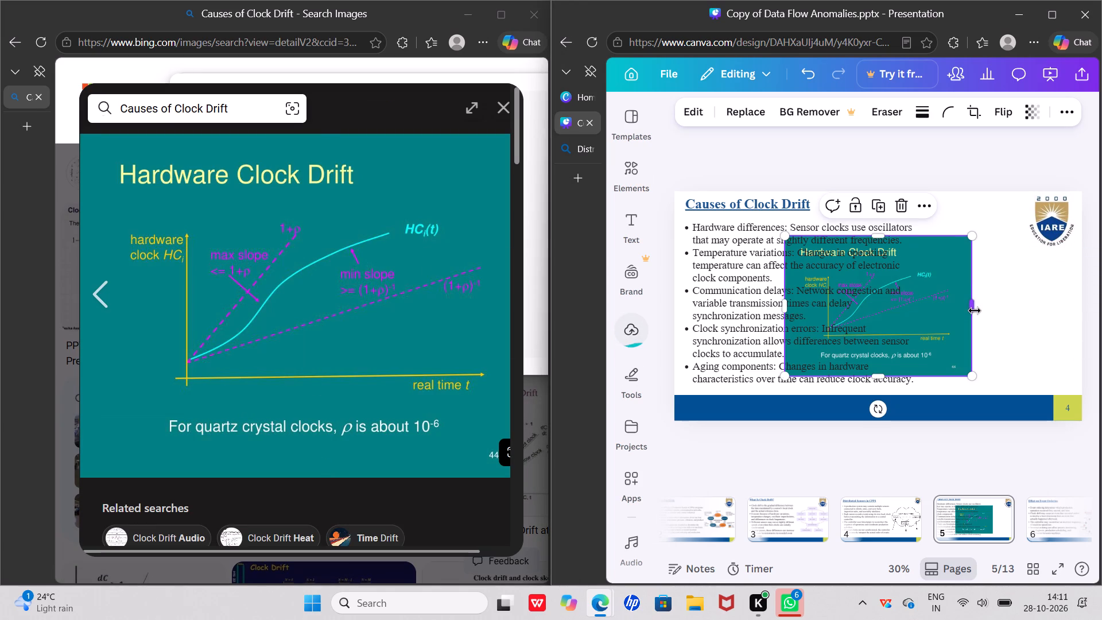
Position the Hardware Clock Drift graph beside the bullets and trim its edges to fit between the text, logo and footer.
left_click_drag(975, 311, 960, 311)
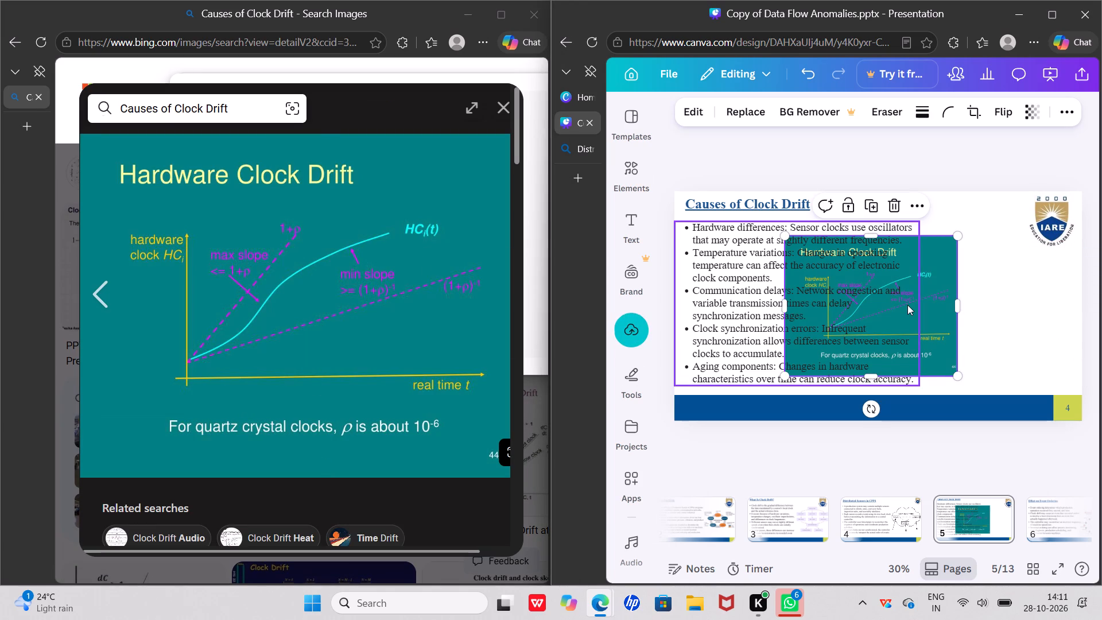
left_click_drag(907, 305, 1025, 311)
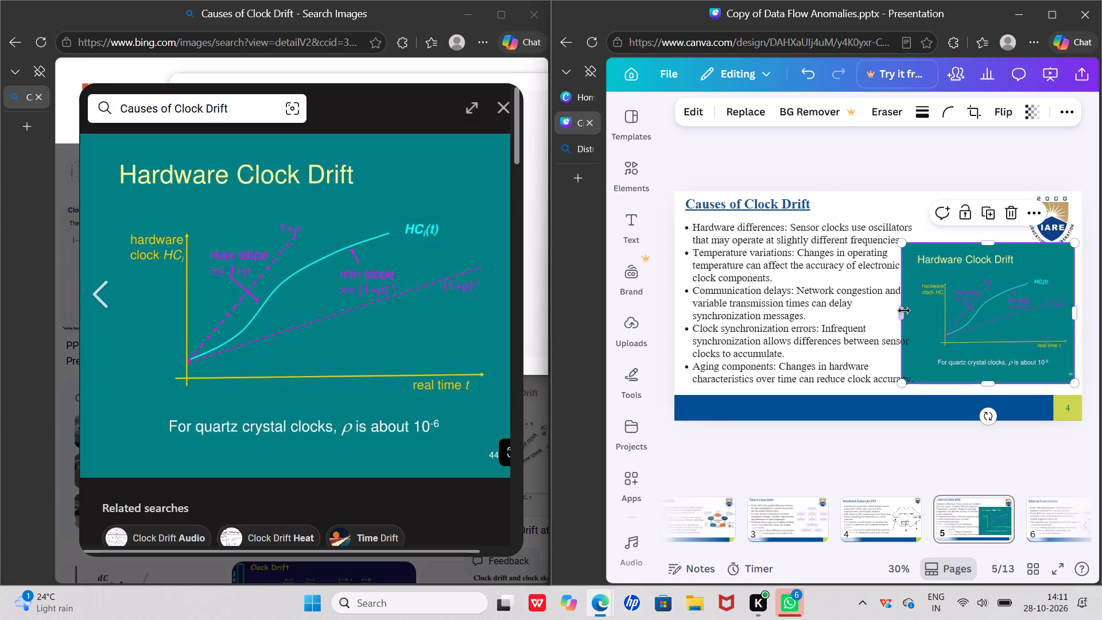
left_click_drag(903, 309, 911, 319)
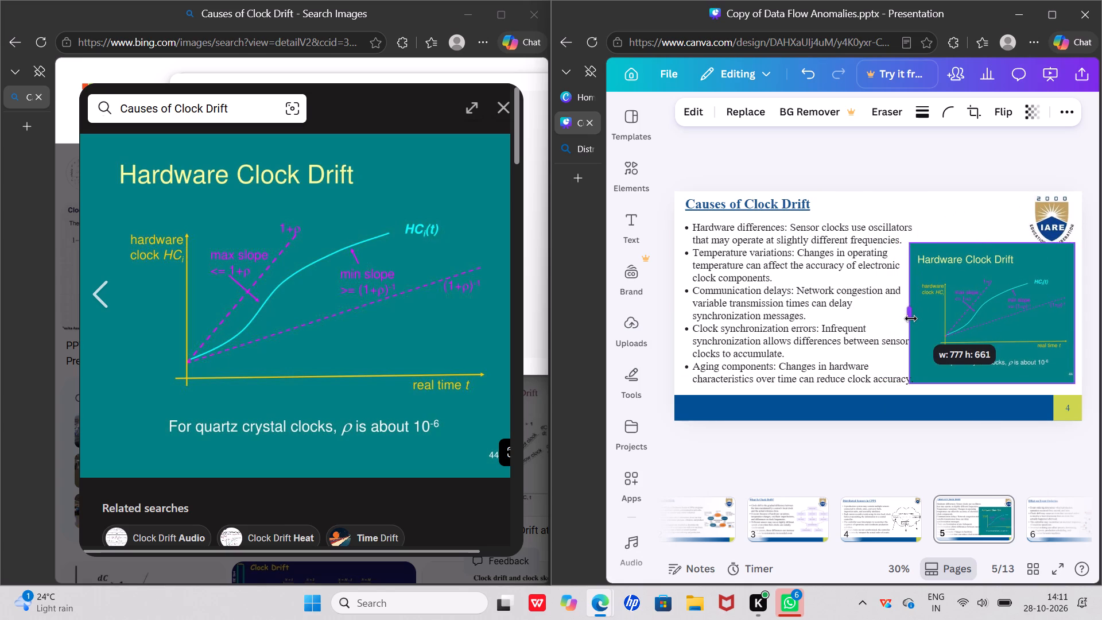
left_click_drag(911, 319, 913, 324)
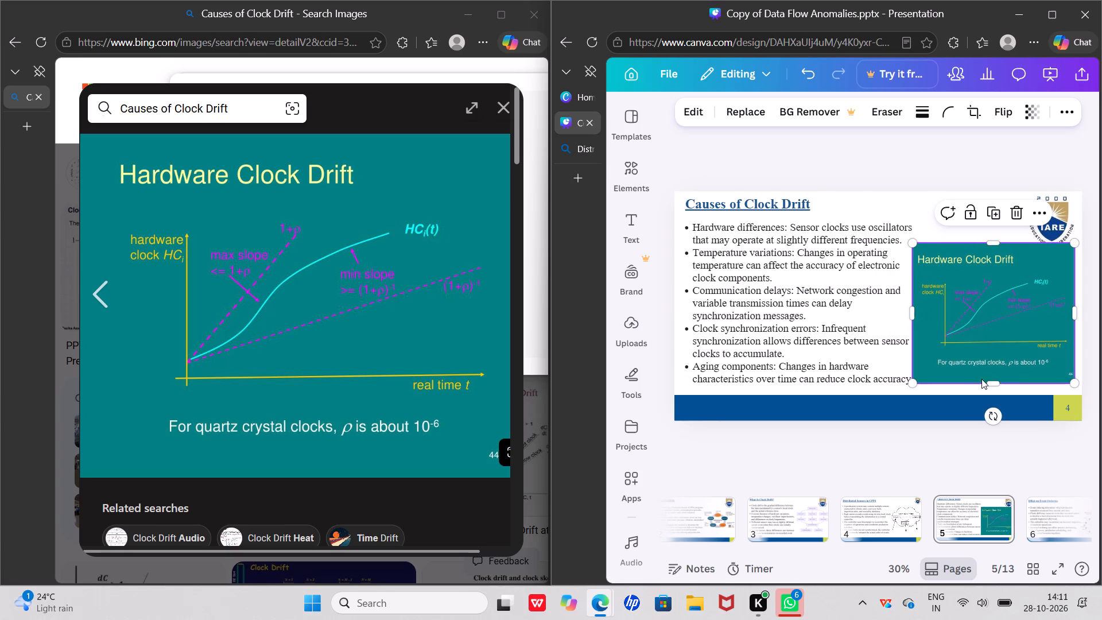
left_click_drag(996, 389, 991, 377)
left_click(991, 247)
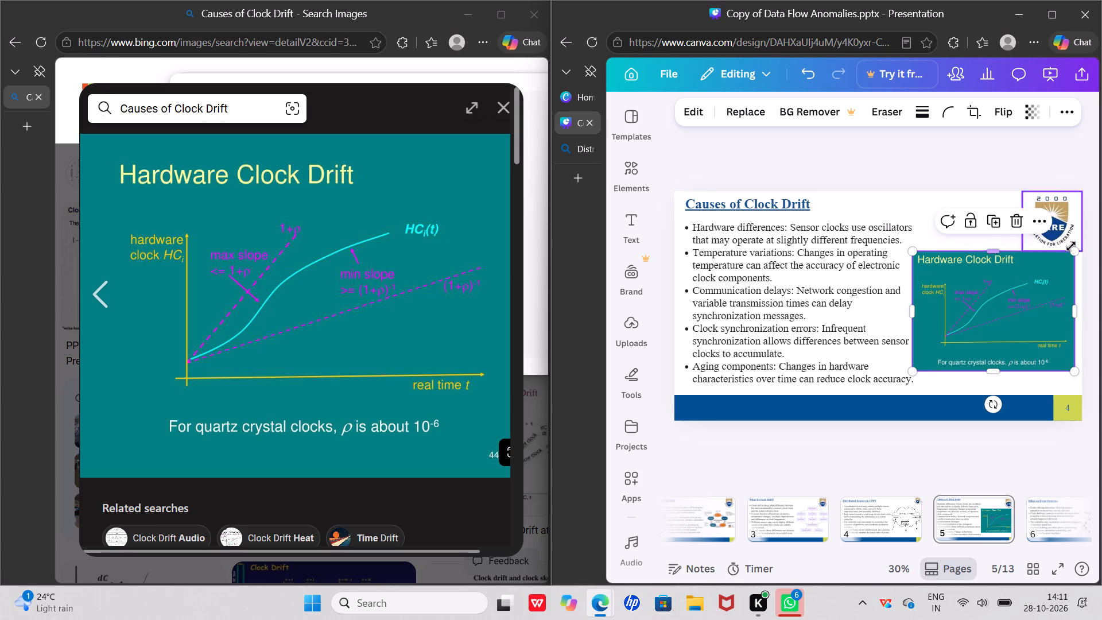
Adjust the size and position of the Hardware Clock Drift graph so it sits directly below the logo beside the bullets.
left_click_drag(1078, 251, 1075, 262)
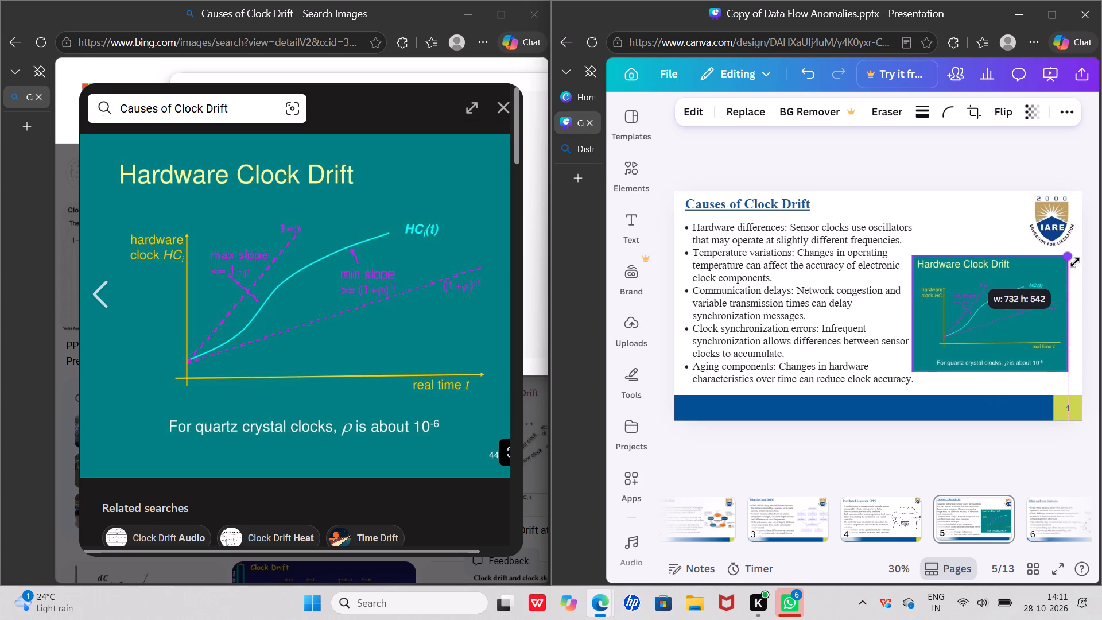
left_click_drag(1075, 262, 1064, 234)
left_click(1043, 280)
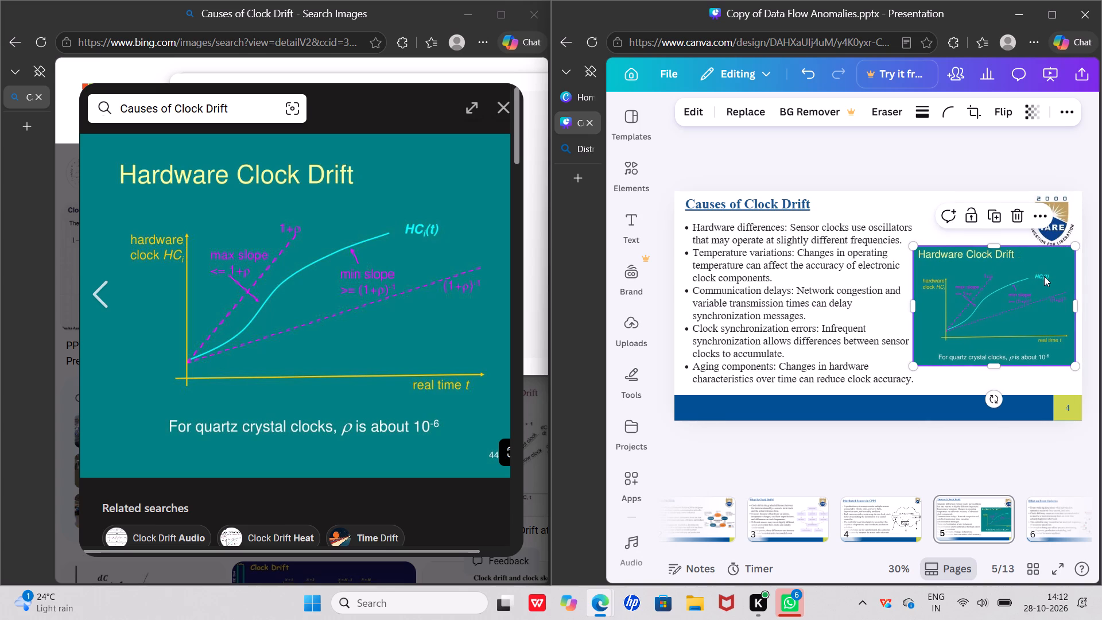
Copy the title of the Effect on Event Ordering slide and run an image search for it.
scroll(940, 523, "left", 1)
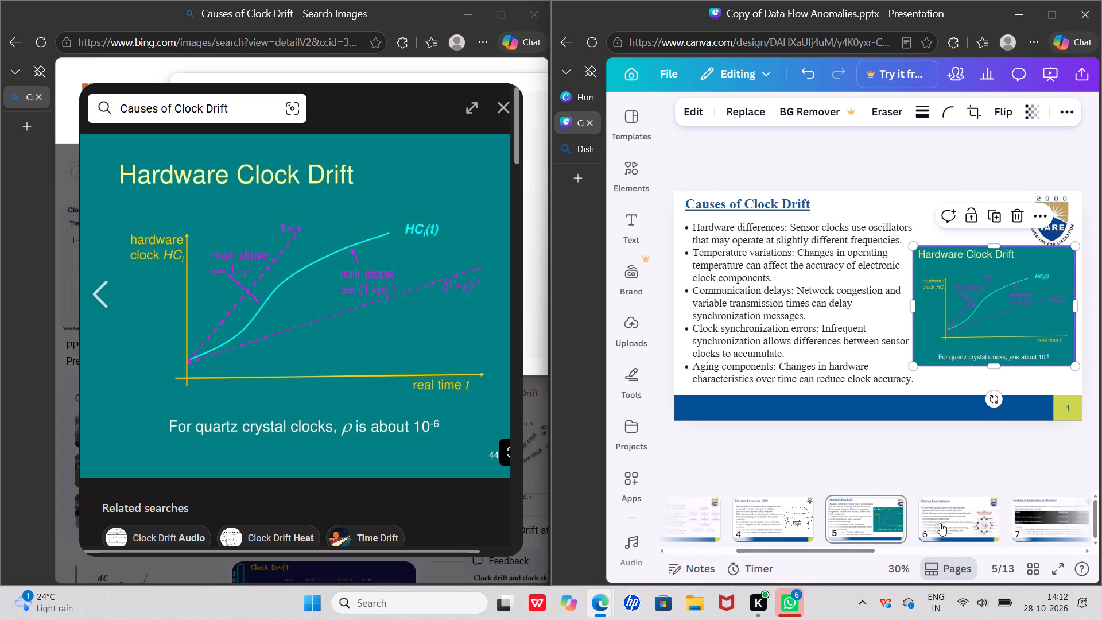
scroll(940, 523, "left", 1)
left_click(915, 516)
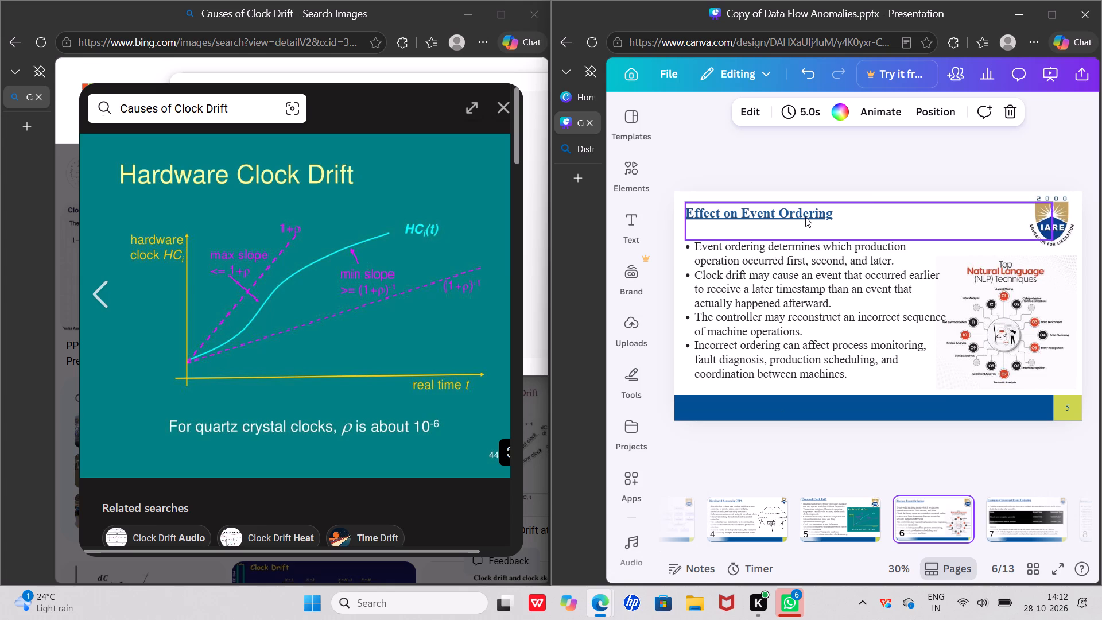
left_click(806, 215)
key("ctrl+c")
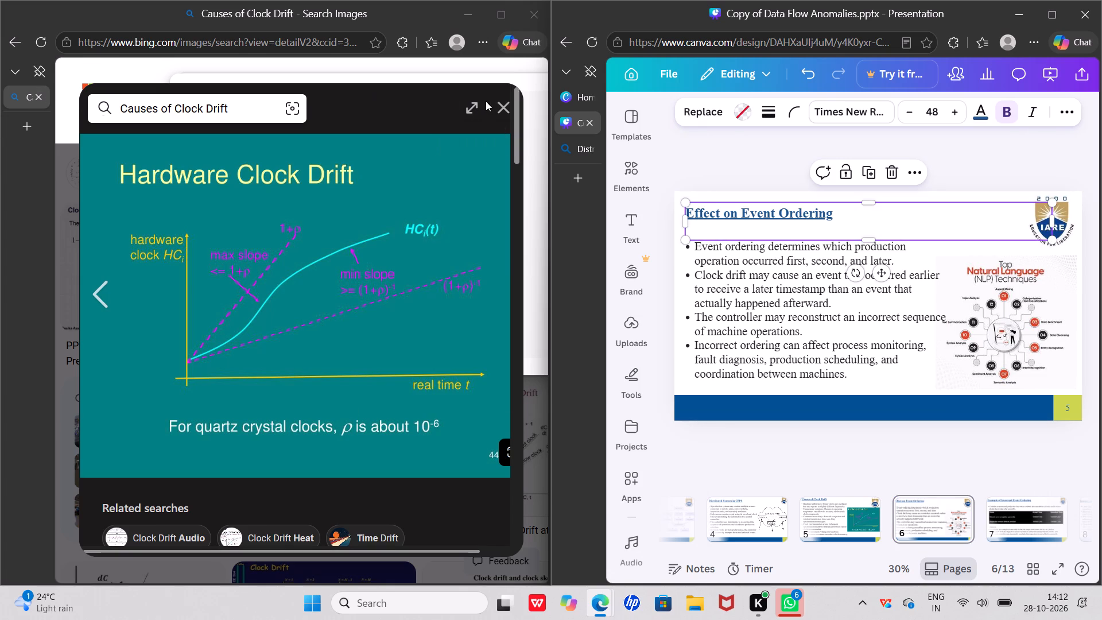
left_click(500, 108)
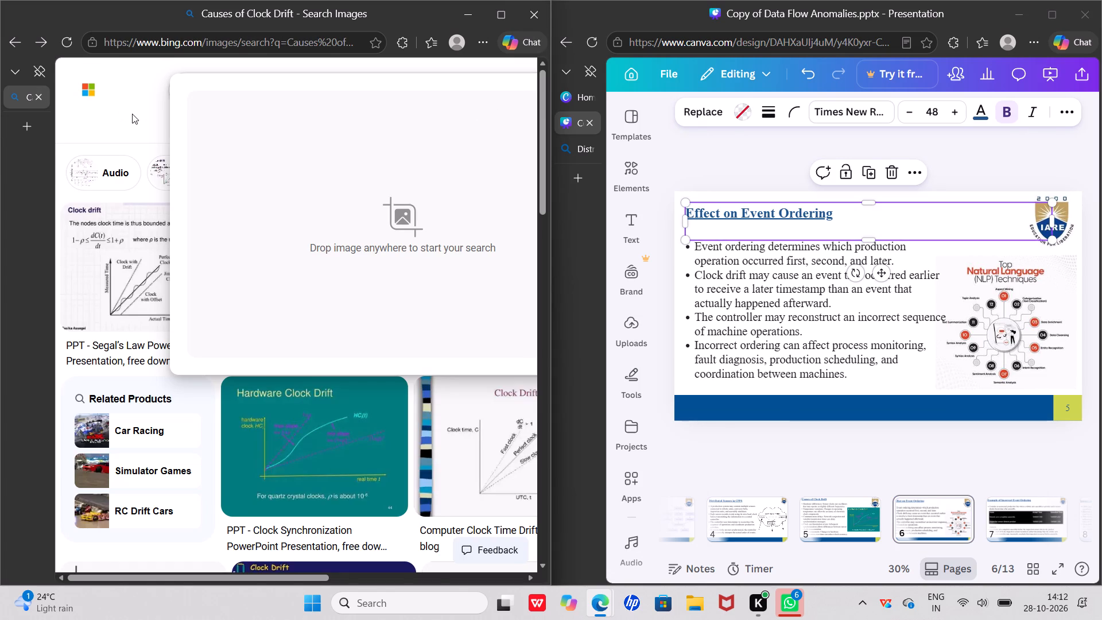
left_click(132, 114)
left_click_drag(366, 85, 192, 70)
key("ctrl+v")
key("Return")
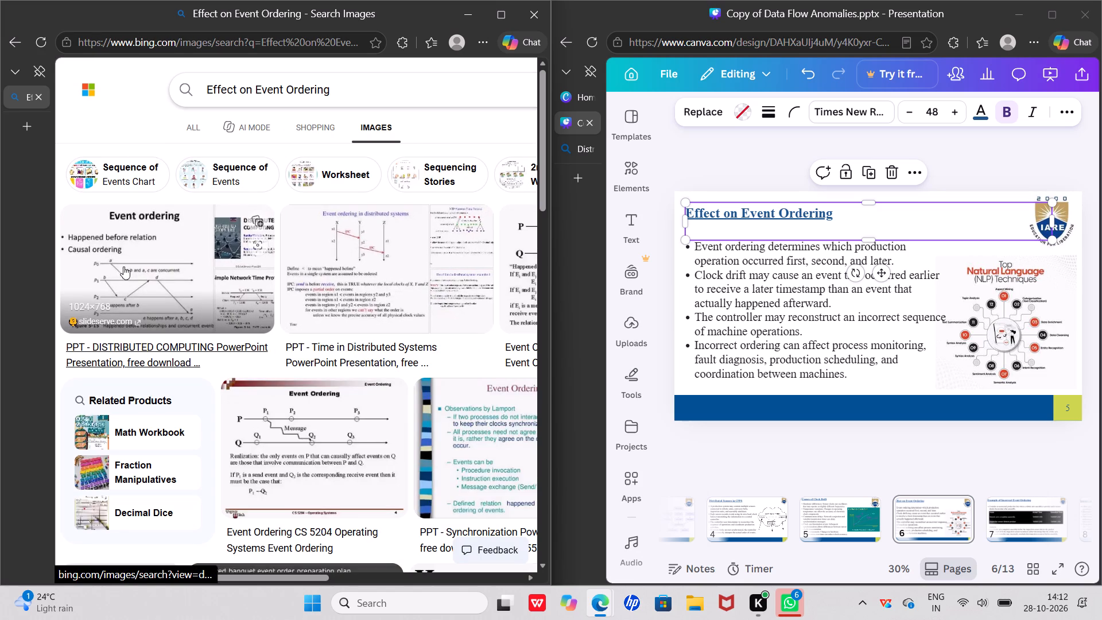
Open the Event ordering image with the happened-before diagram from the results and delete the NLP Techniques picture from the slide.
scroll(324, 293, "left", 2)
scroll(324, 293, "right", 5)
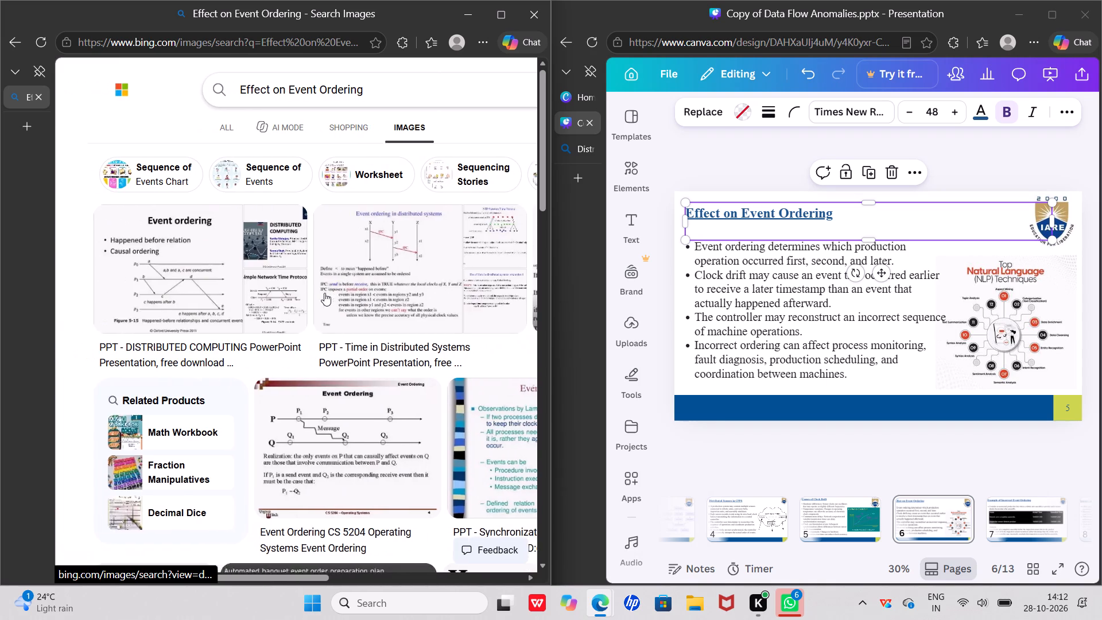
left_click(162, 260)
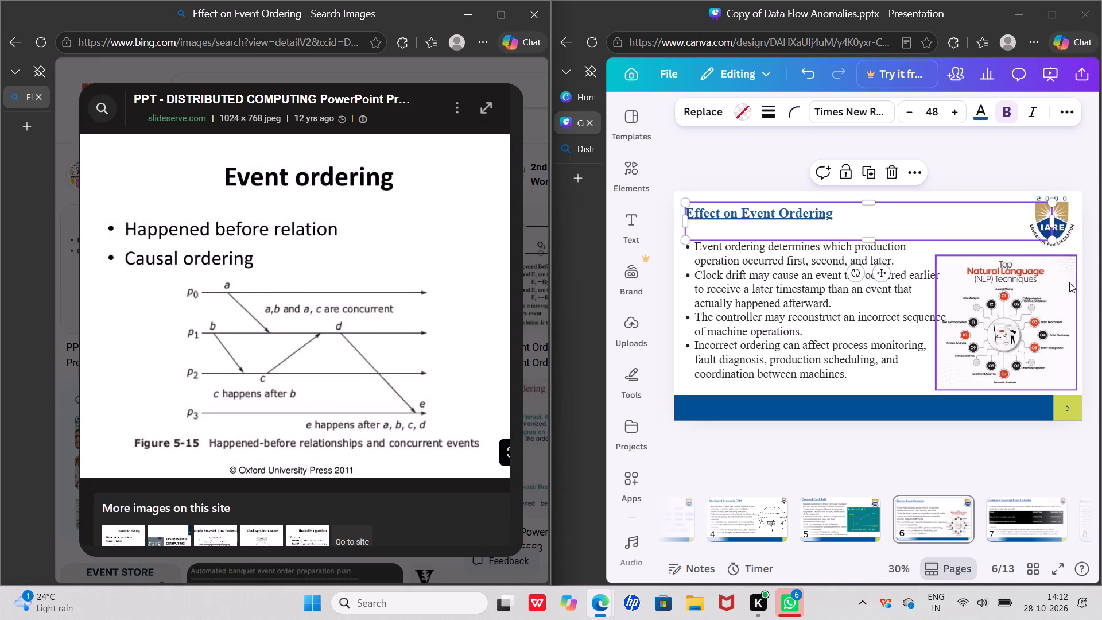
left_click(1047, 301)
key("BackSpace")
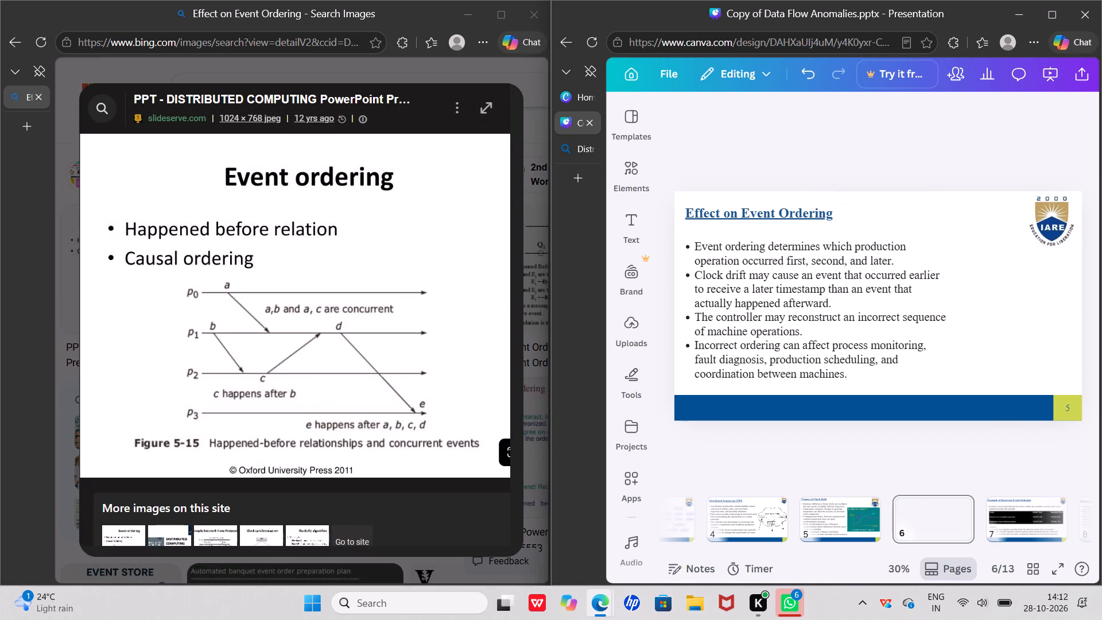
Reduce the bullet text on the Effect on Event Ordering slide to size 37.8 and narrow its text box.
left_click(929, 271)
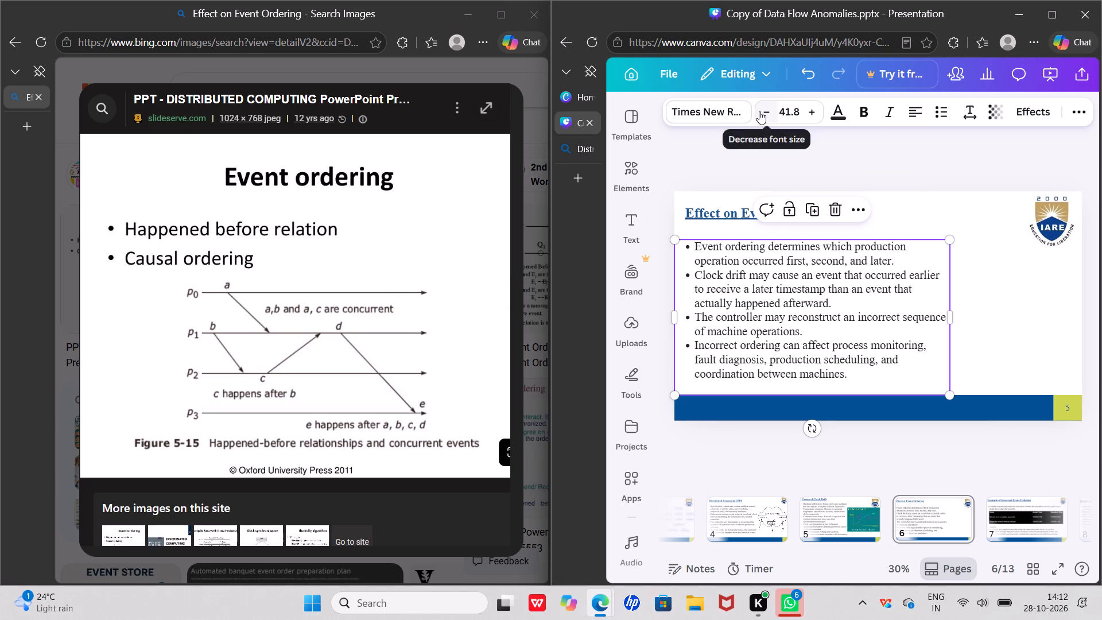
left_click(759, 111)
left_click(759, 111)
left_click(759, 111)
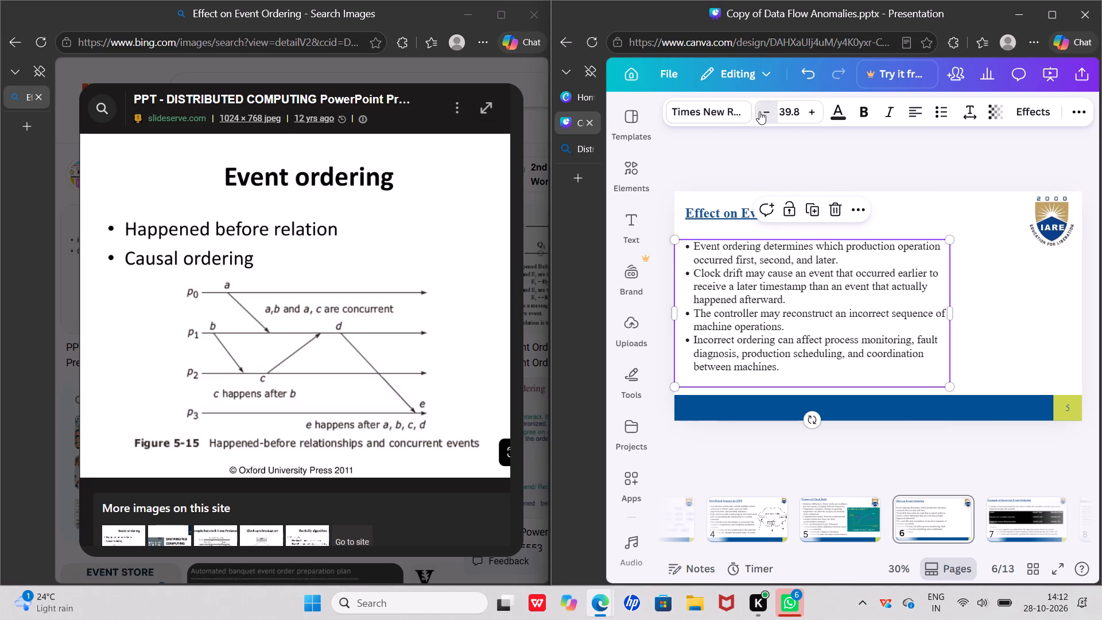
left_click(759, 111)
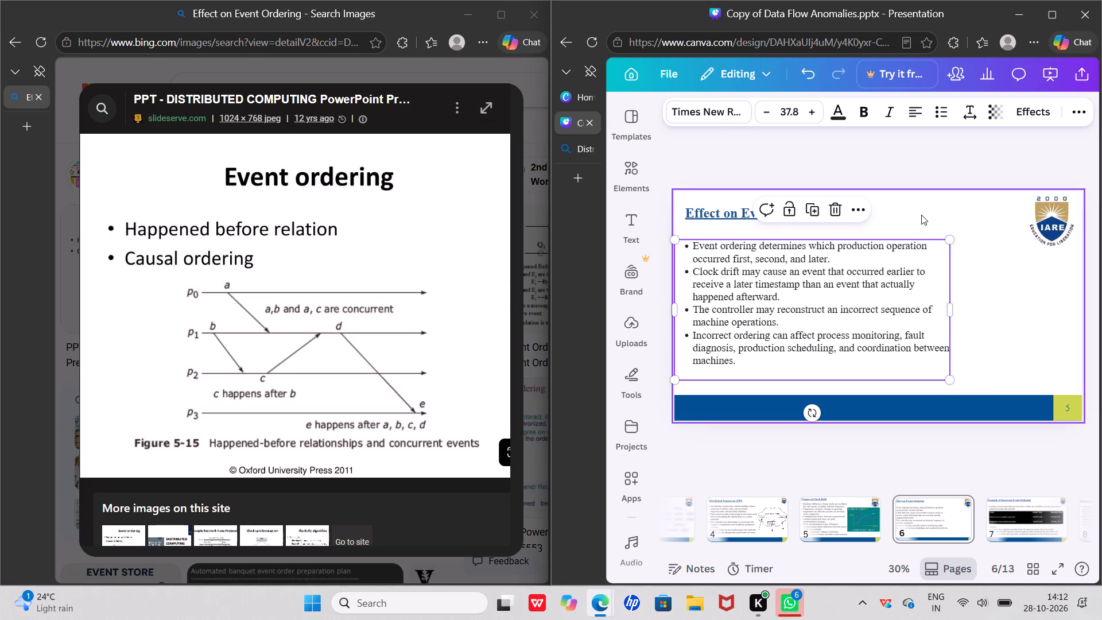
left_click_drag(953, 311, 939, 318)
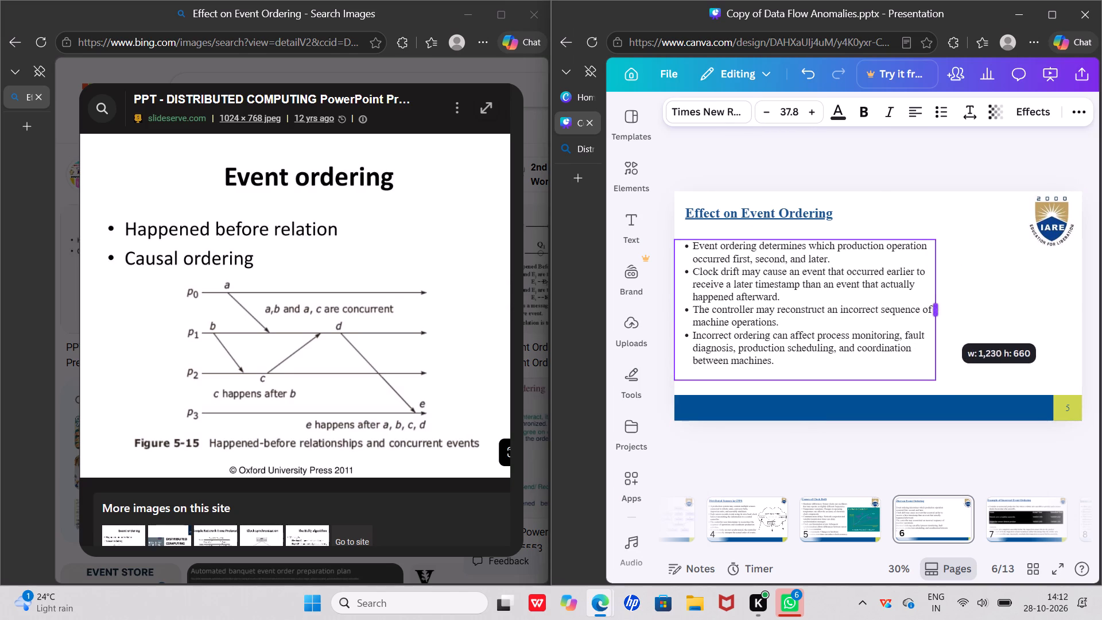
left_click_drag(939, 318, 927, 328)
Add the Event ordering image to the slide, trim its sides, scale it down and place it beside the bullets below the logo.
left_click_drag(330, 323, 1006, 326)
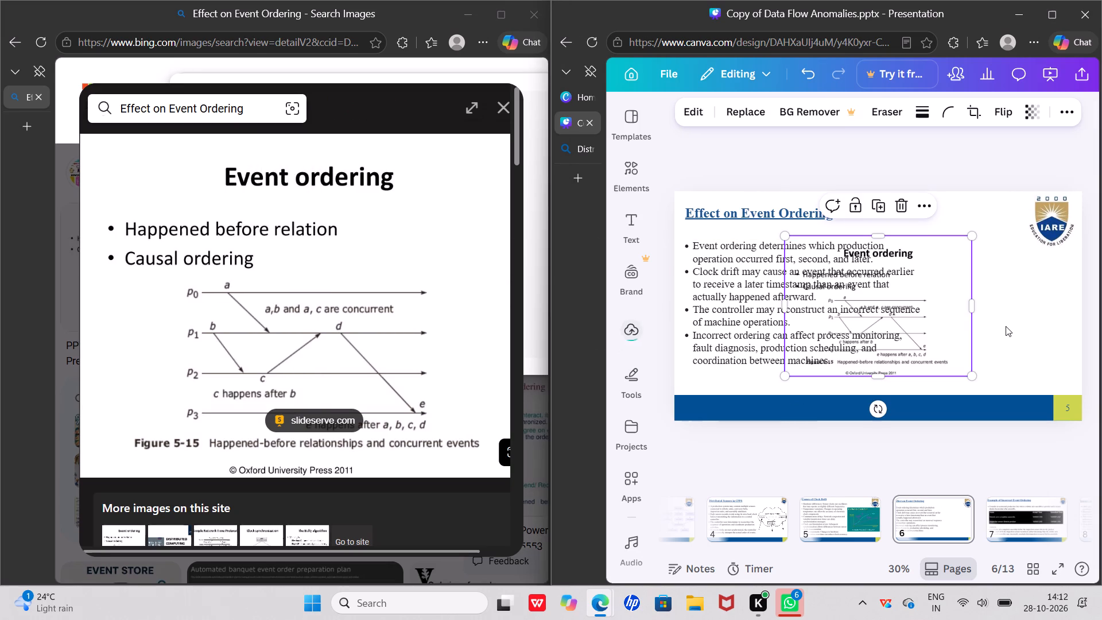
left_click_drag(973, 310, 956, 313)
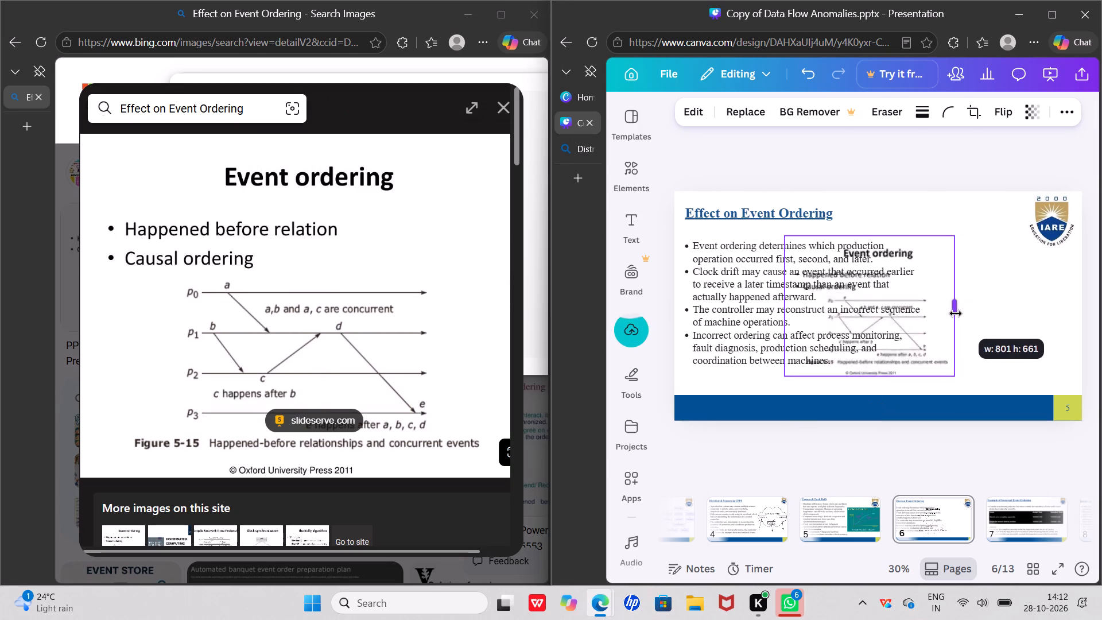
left_click_drag(956, 313, 954, 313)
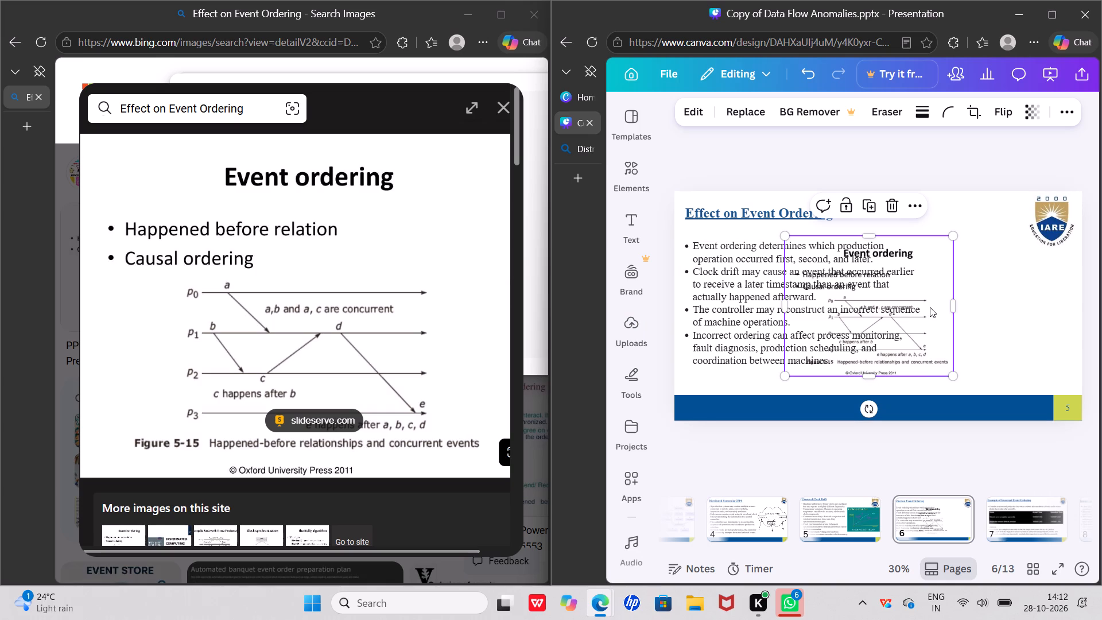
left_click_drag(931, 307, 1032, 307)
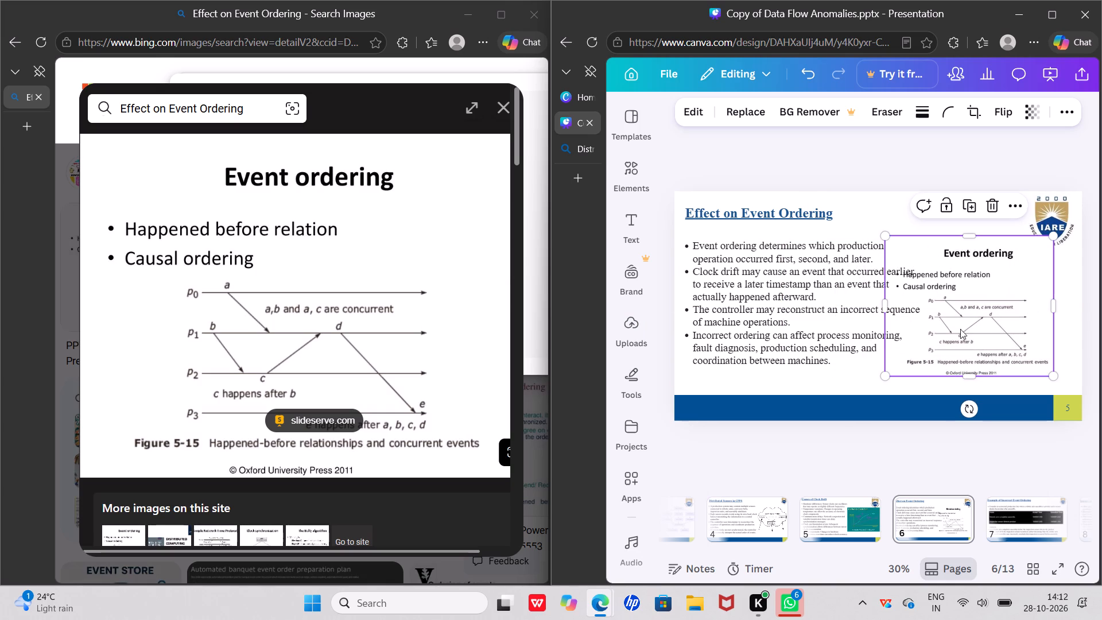
left_click_drag(882, 311, 890, 311)
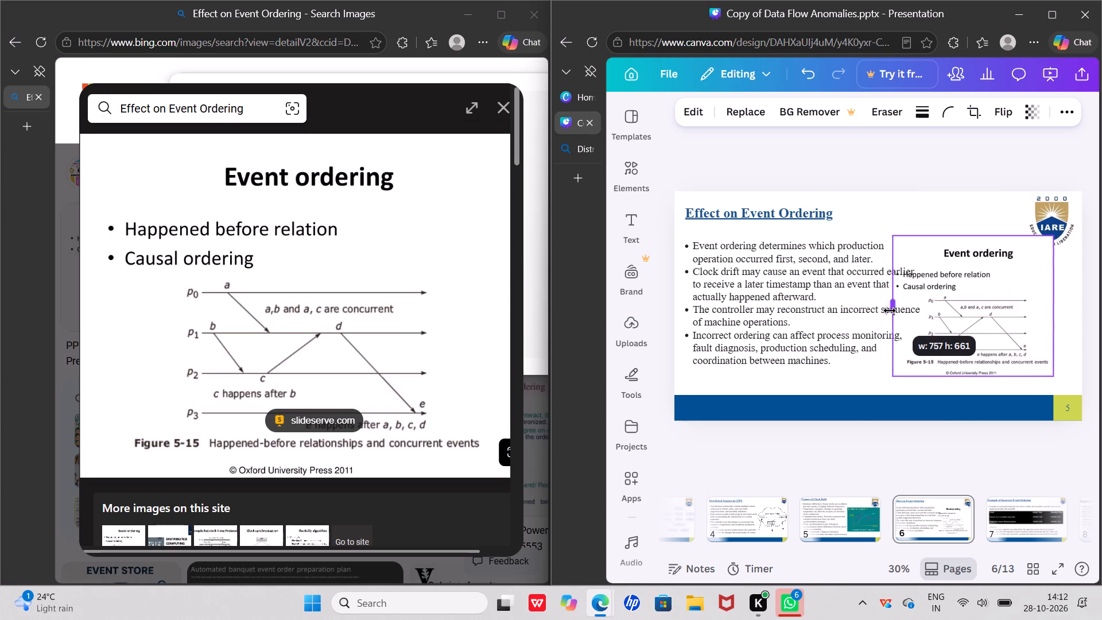
left_click_drag(890, 311, 891, 311)
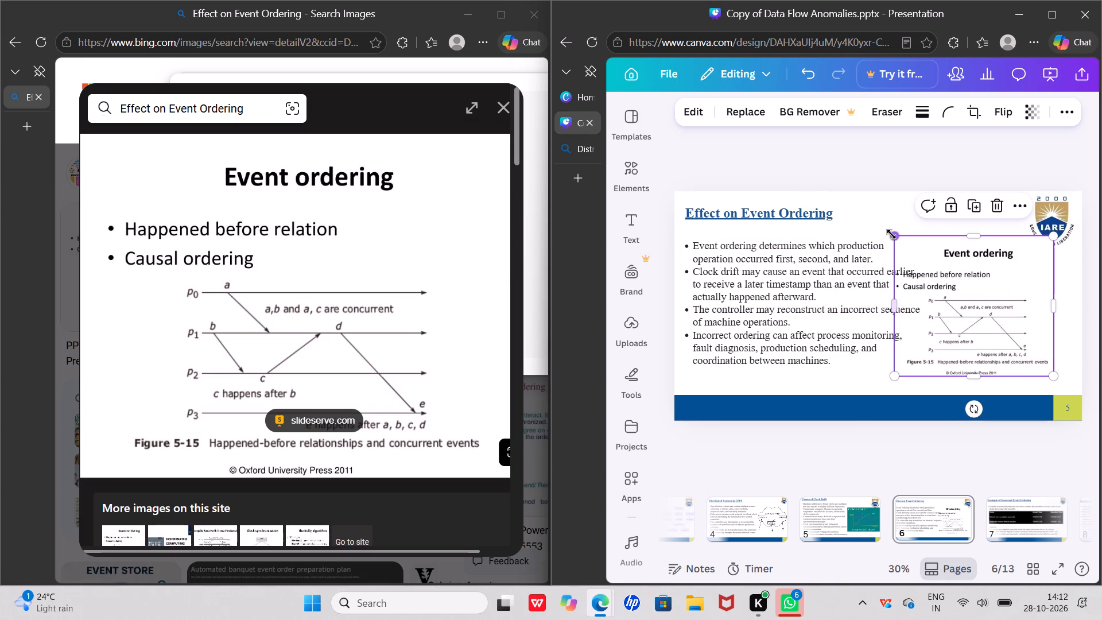
left_click_drag(893, 234, 903, 245)
left_click_drag(979, 307, 997, 317)
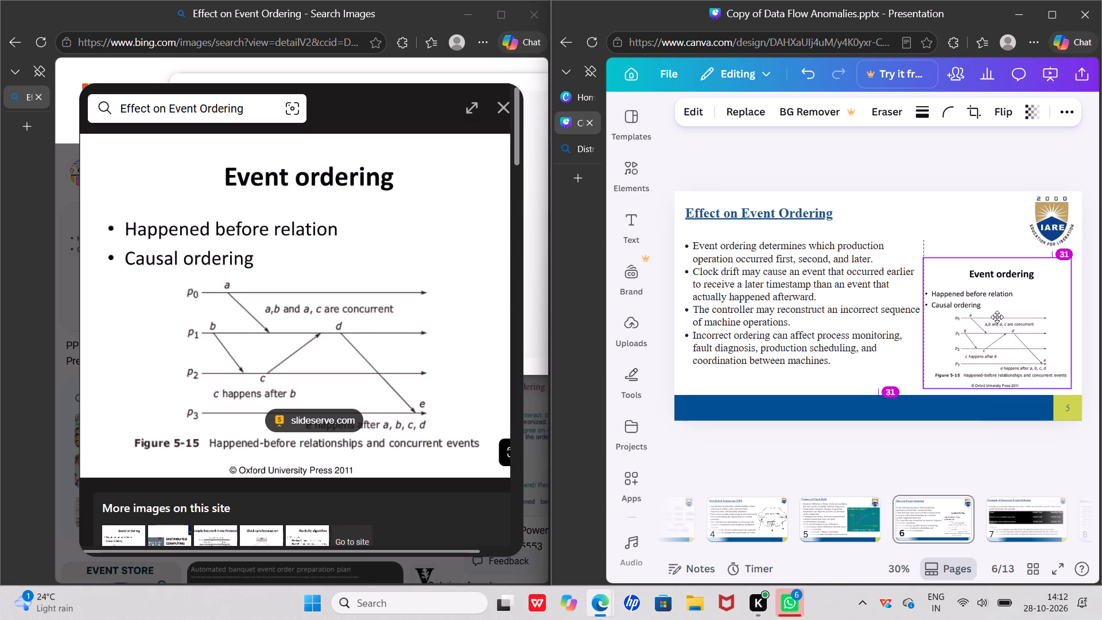
left_click_drag(997, 317, 998, 317)
left_click_drag(998, 317, 1002, 319)
left_click(940, 464)
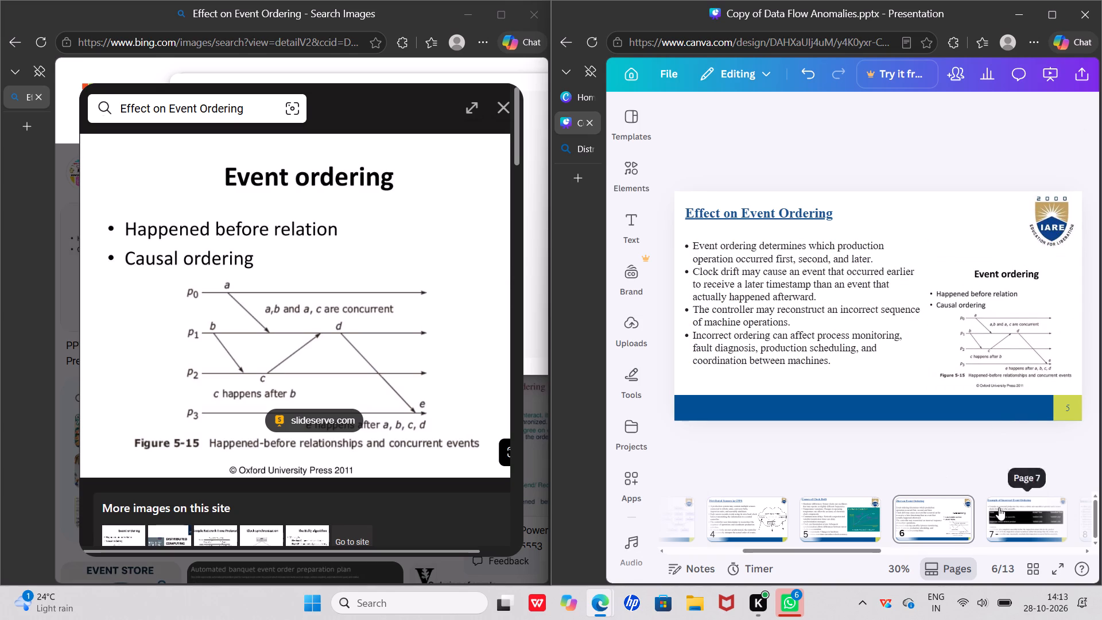
Copy the title of the Example of Incorrect Event Ordering slide.
scroll(999, 507, "left", 2)
left_click(891, 523)
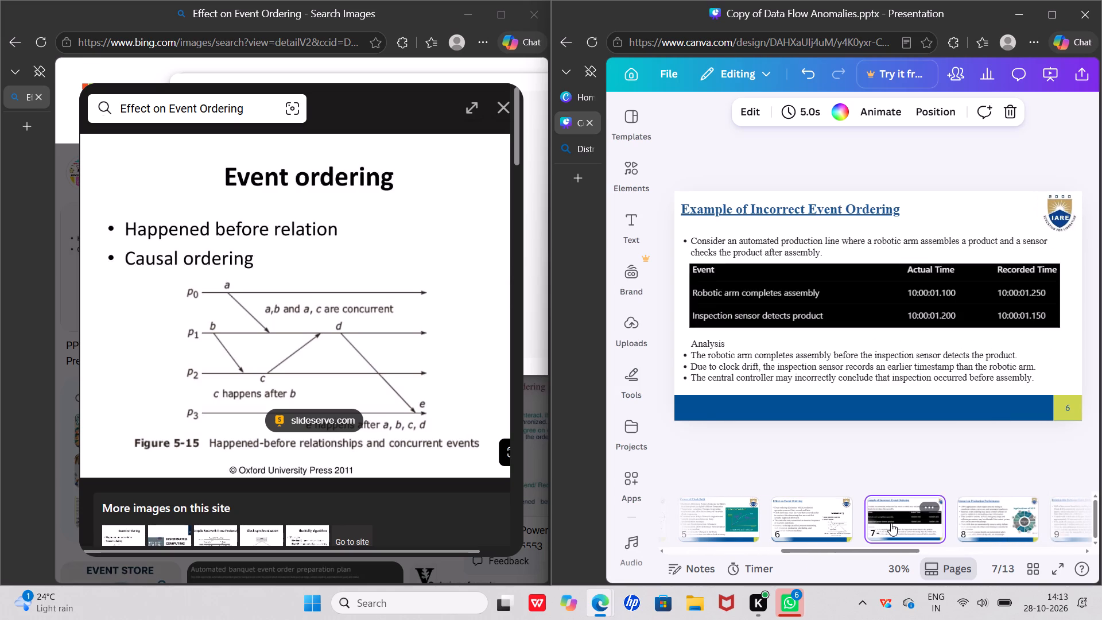
left_click(778, 215)
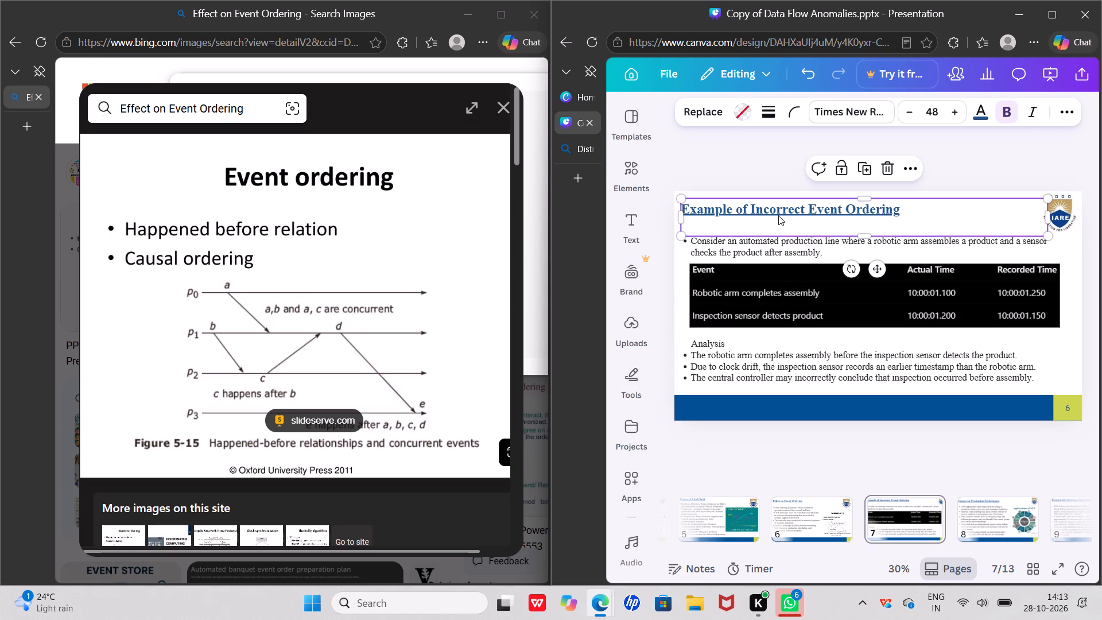
key("ctrl+c")
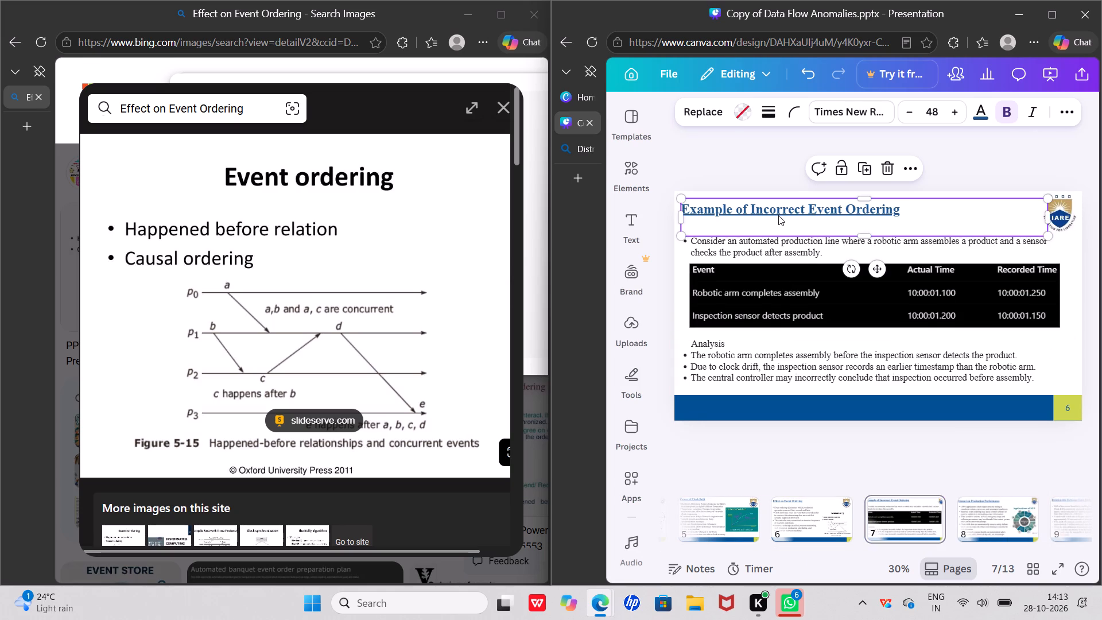
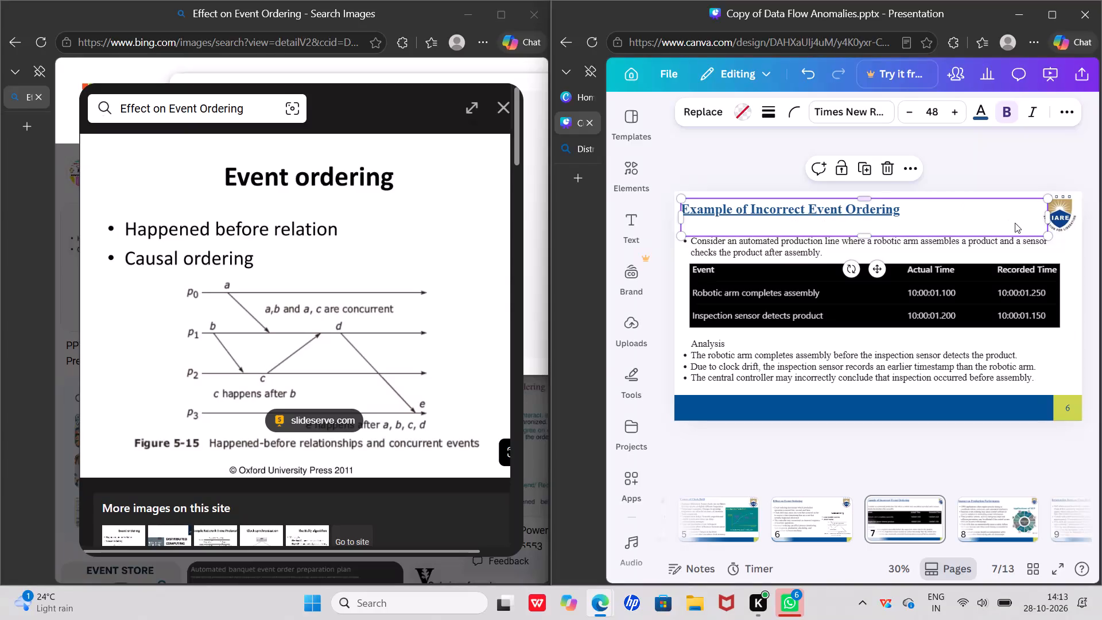
Search images for "Example of Incorrect Event Ordering" and open the result about Kafka events arriving out of order.
key("ctrl+c")
left_click(498, 106)
left_click(155, 117)
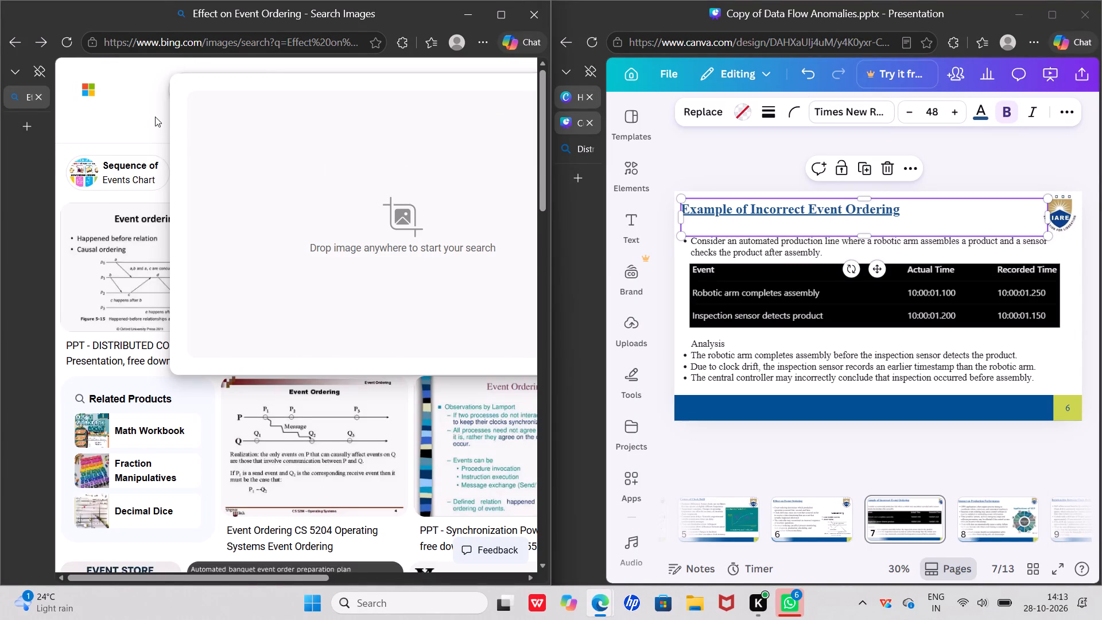
left_click_drag(375, 84, 122, 93)
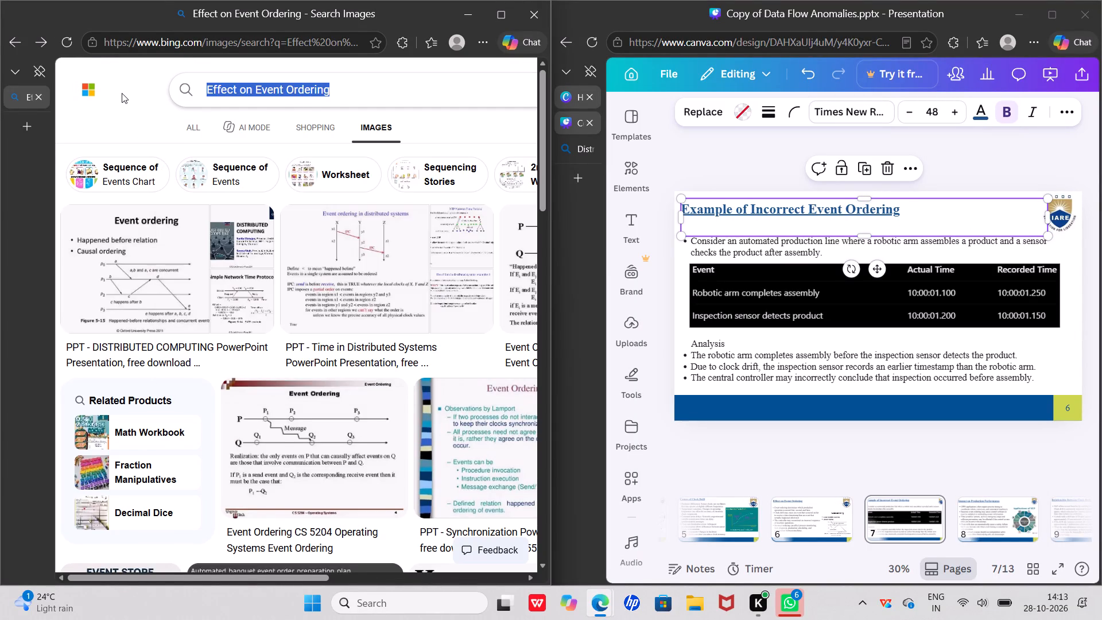
key("ctrl+v")
key("Return")
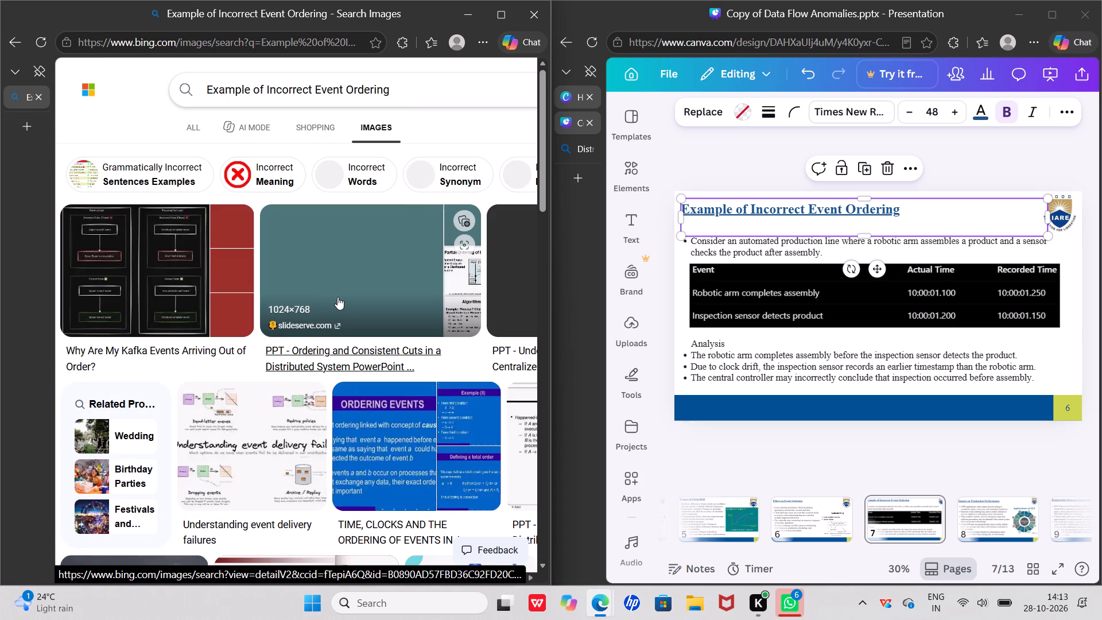
left_click(129, 262)
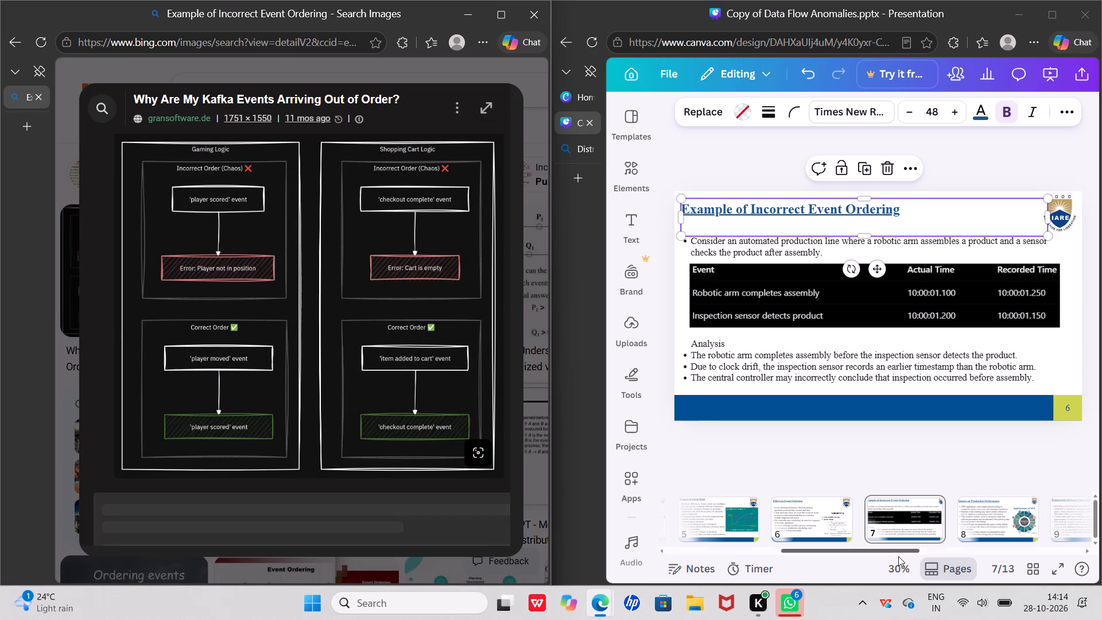
Copy the title of the Impact on Production Performance slide and run an image search for it.
scroll(894, 538, "left", 1)
left_click(909, 524)
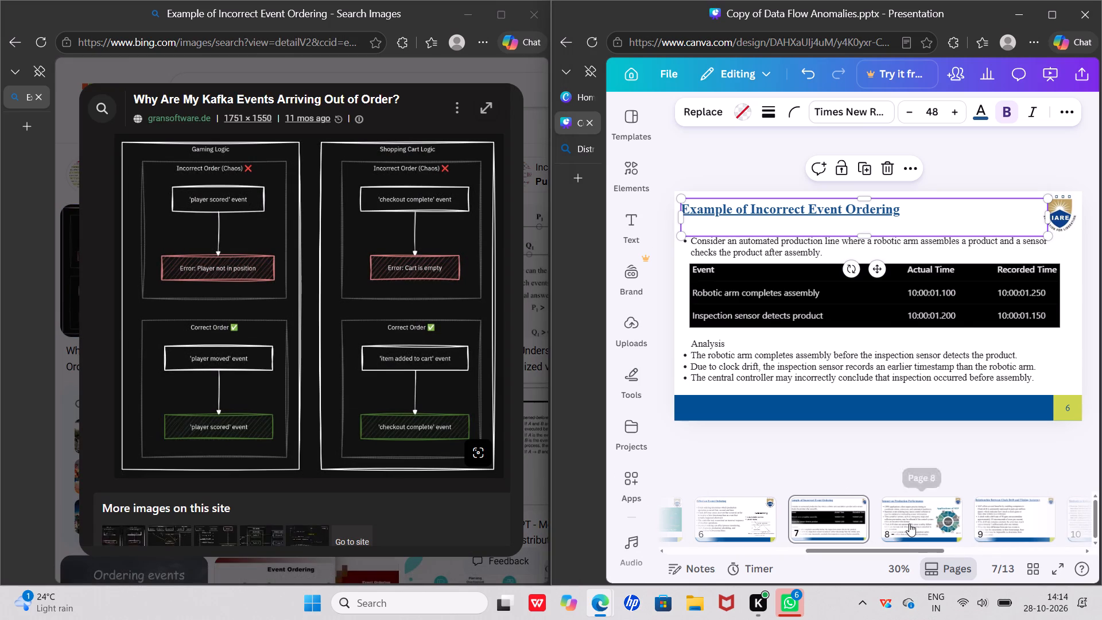
left_click(798, 223)
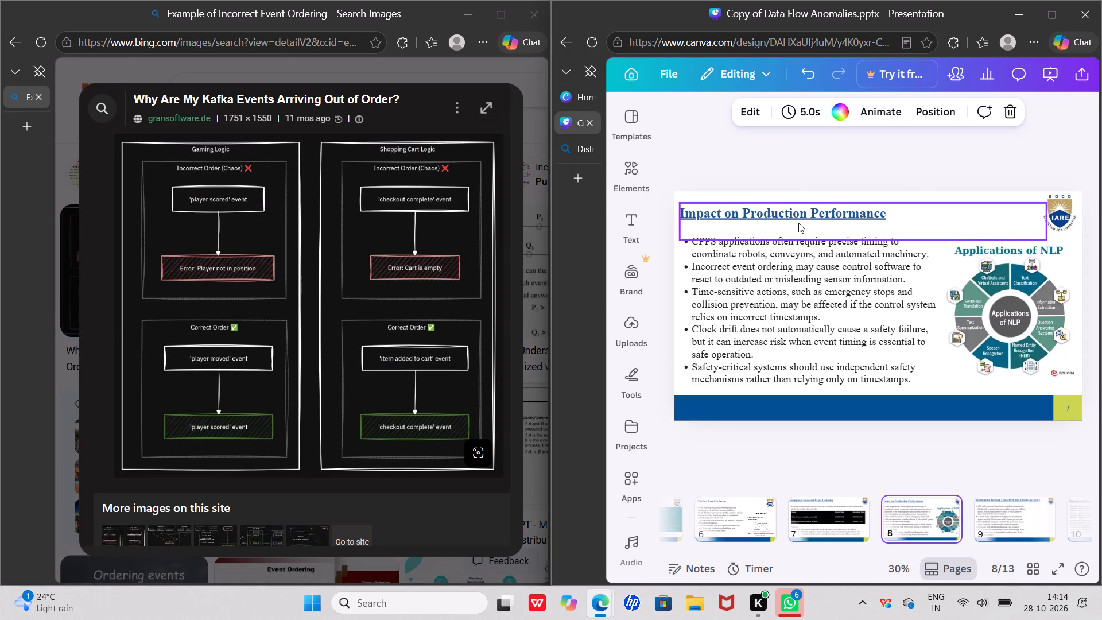
key("ctrl+c")
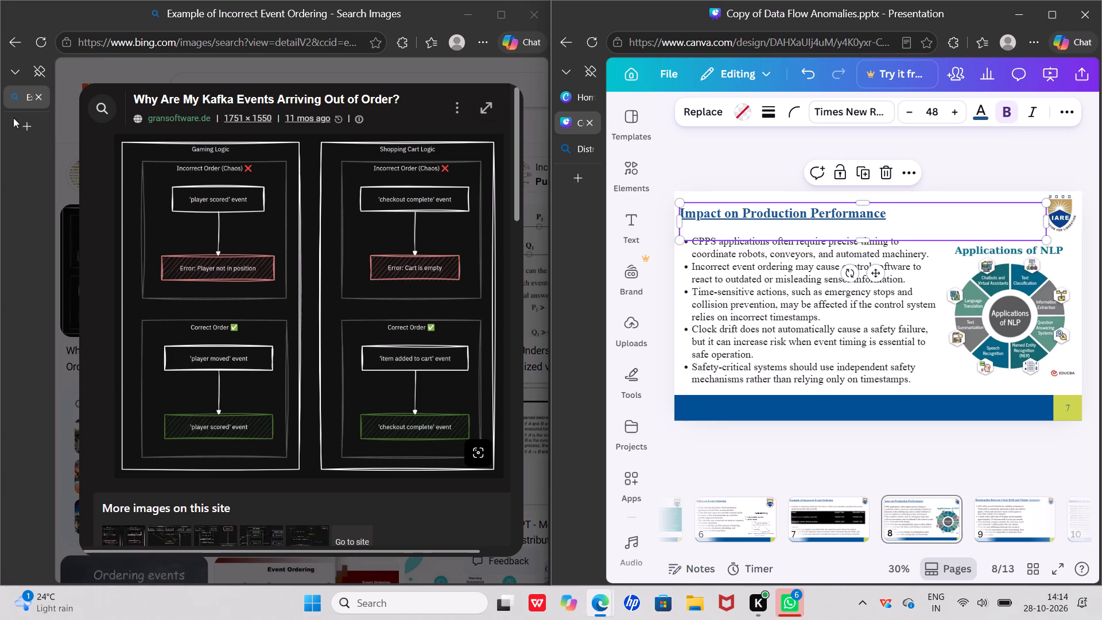
scroll(491, 100, "left", 2)
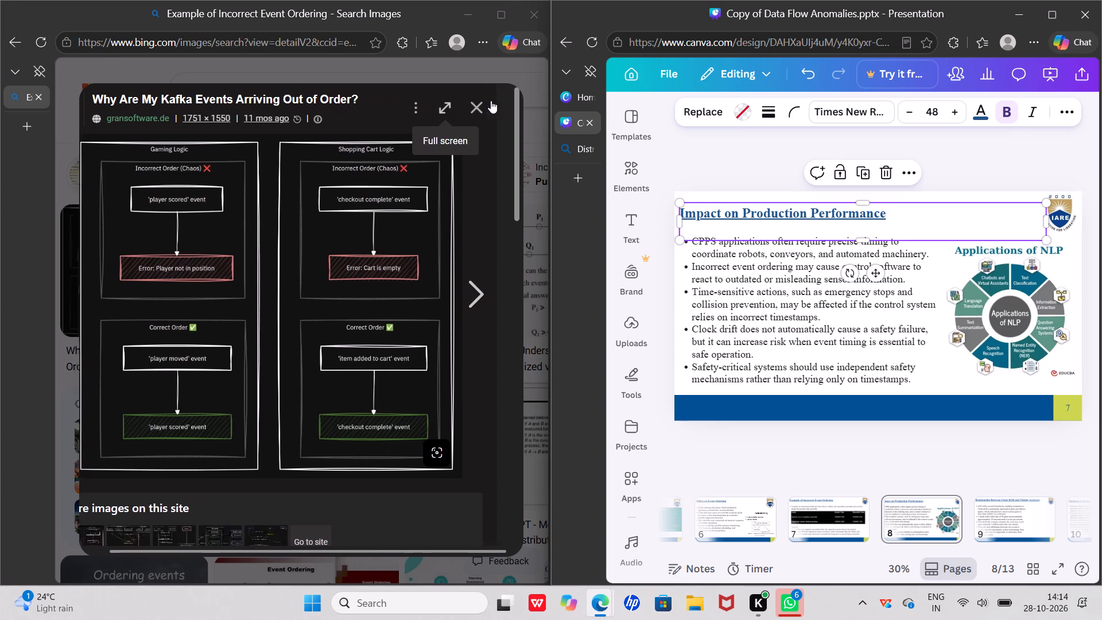
left_click(494, 102)
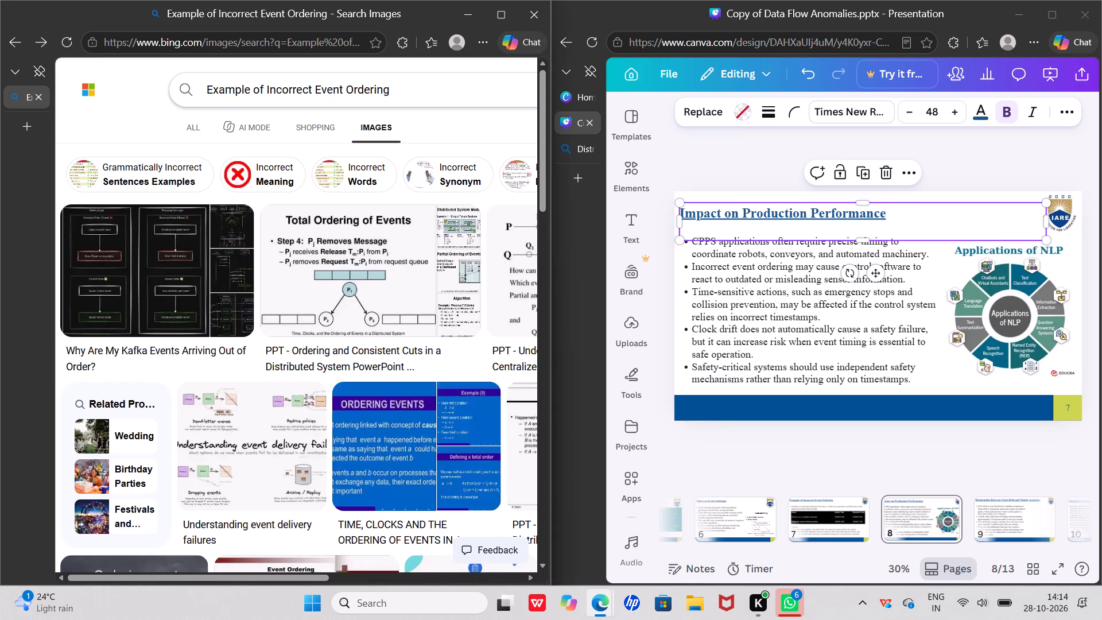
left_click(420, 88)
key("BackSpace")
key("BackSpace")
key("BackSpace")
key("BackSpace")
key("BackSpace")
key("BackSpace")
key("BackSpace")
key("BackSpace")
key("BackSpace")
key("BackSpace")
key("BackSpace")
key("BackSpace")
key("BackSpace")
key("BackSpace")
key("BackSpace")
key("BackSpace")
key("BackSpace")
key("BackSpace")
key("BackSpace")
key("BackSpace")
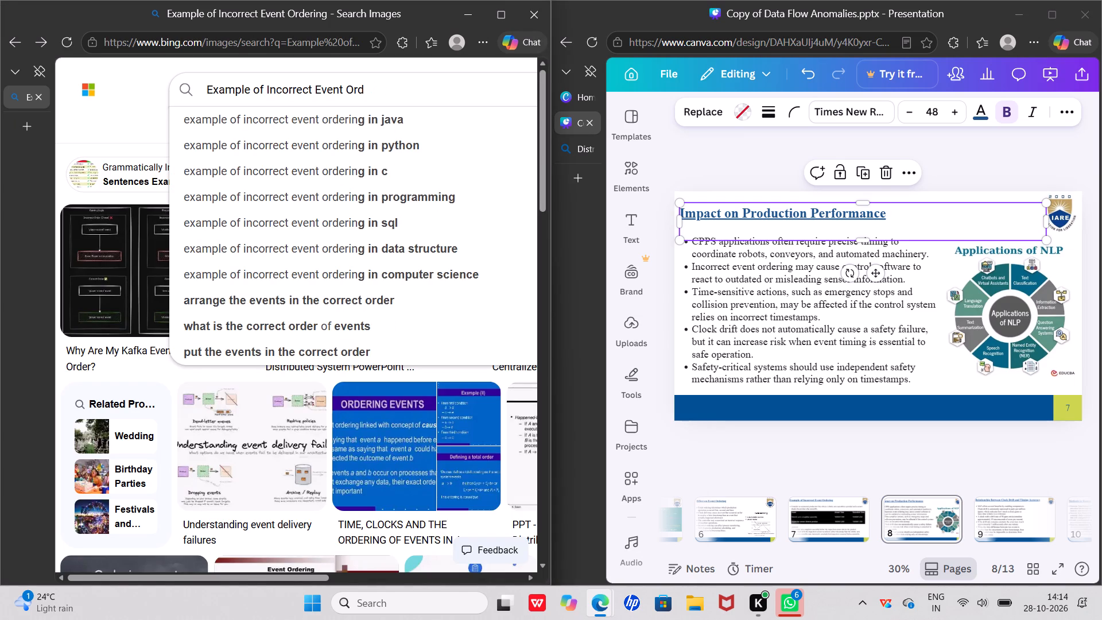
key("ctrl+v")
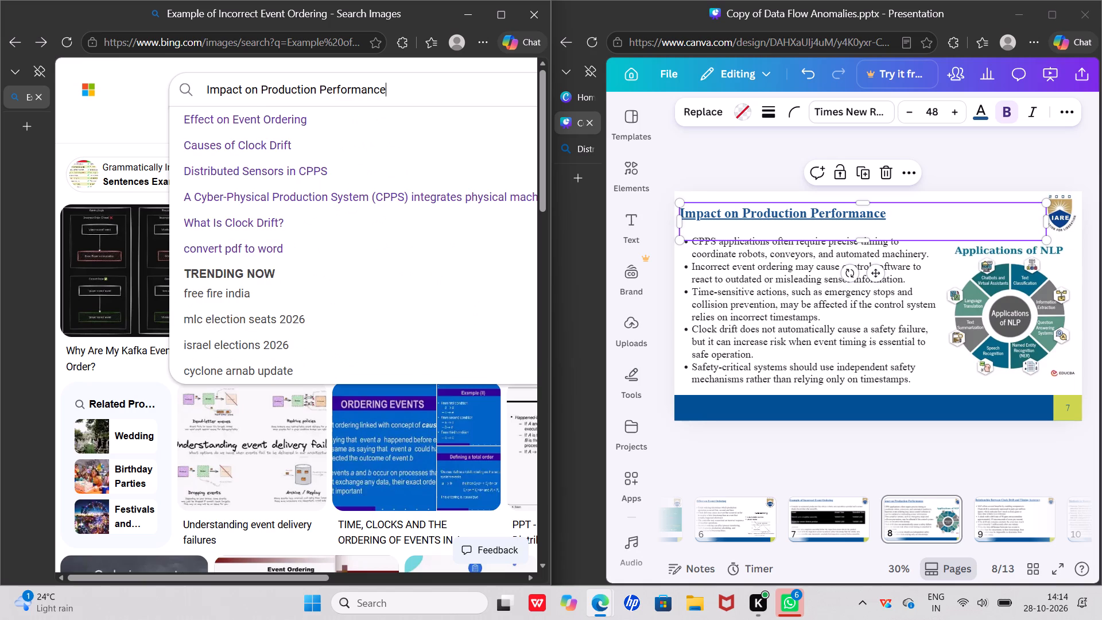
key("Return")
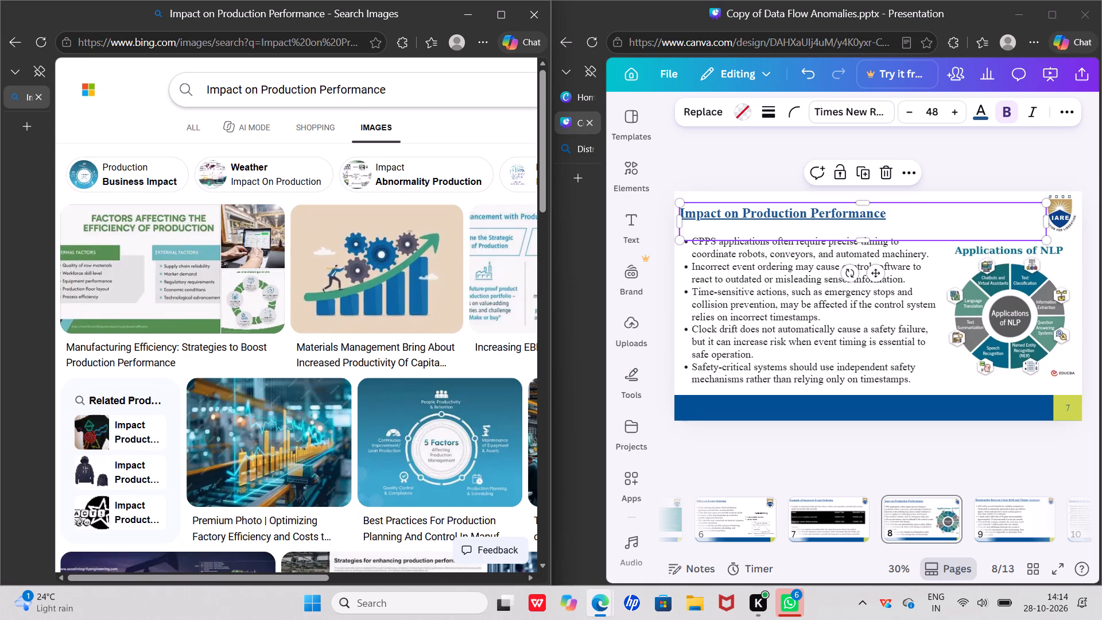
Refine the image search with the suggestion "impact on production performance intelligent cyver security system".
left_click(399, 87)
key("space")
type("inte")
type("lligent cyver")
key("space")
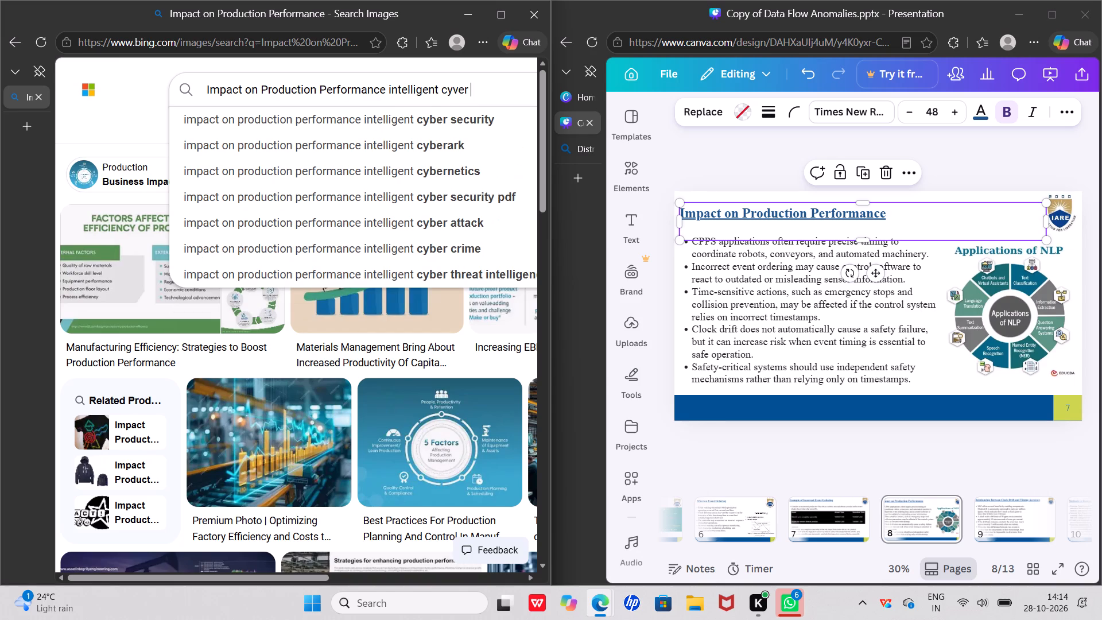
type("security")
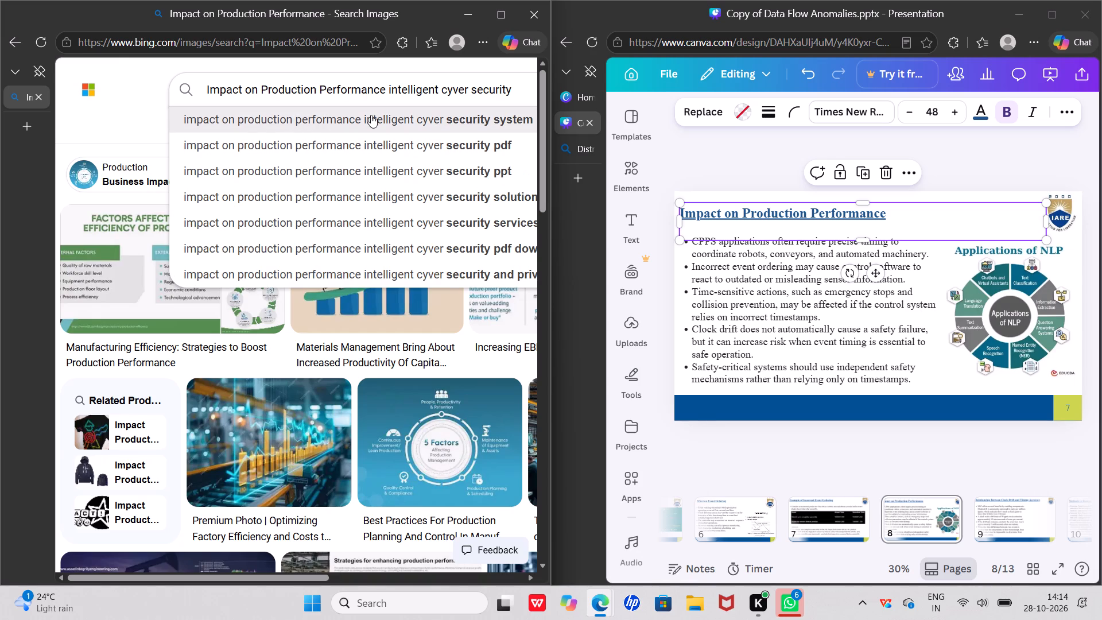
left_click(371, 115)
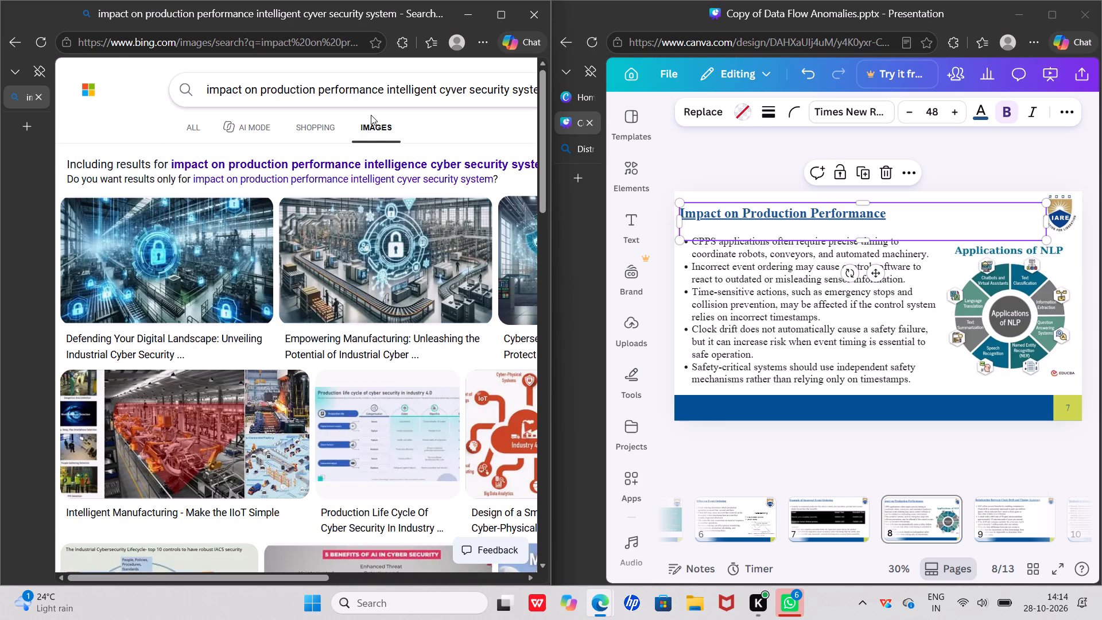
Open the Industry 4.0 smart factory image from the results and delete the Applications of NLP picture from the slide.
scroll(408, 237, "left", 3)
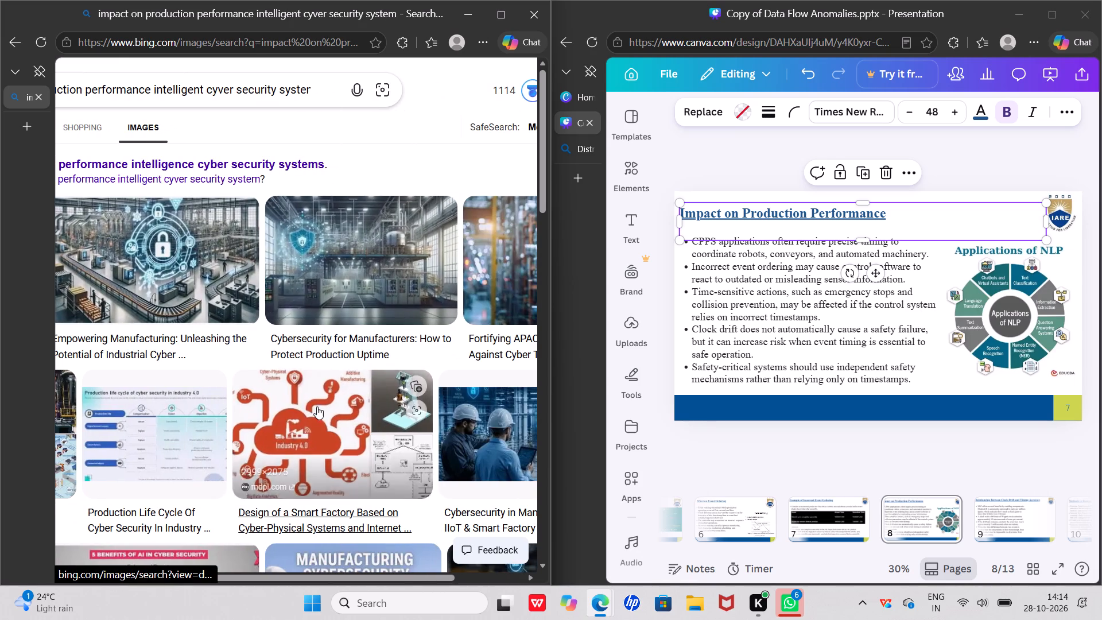
left_click(311, 409)
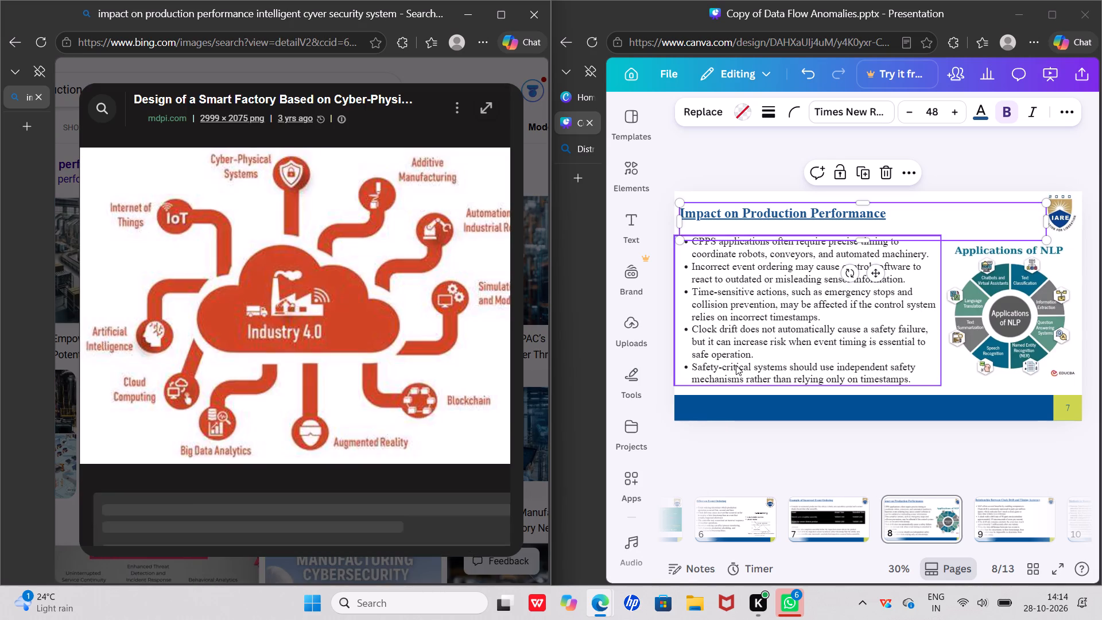
left_click(973, 299)
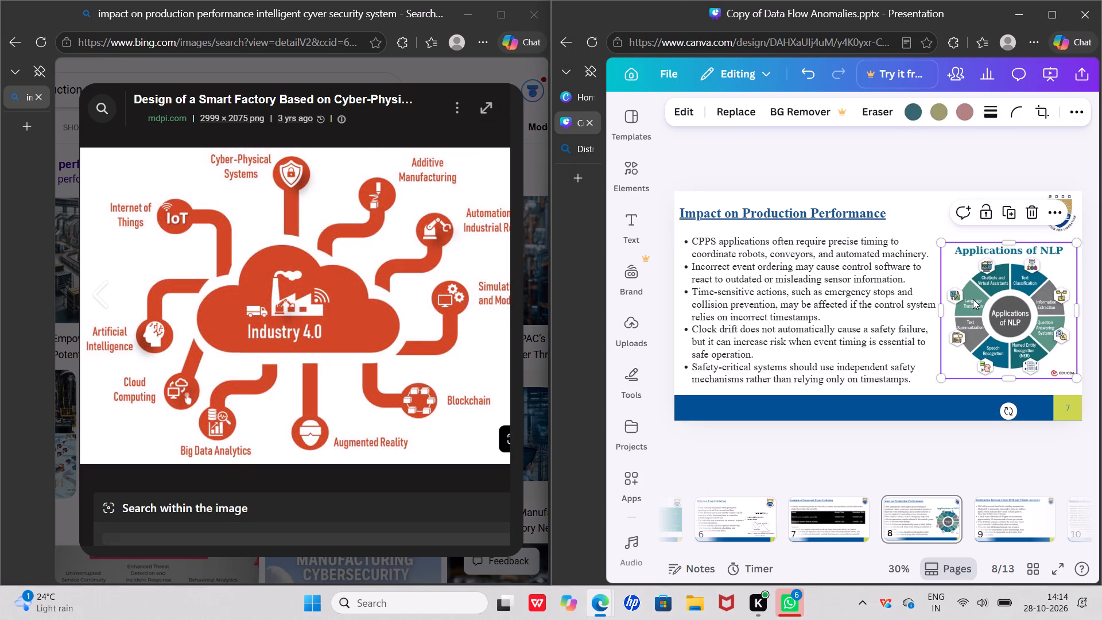
key("BackSpace")
Add the Industry 4.0 image to the slide, scale it to about 677 by 468 and place it beside the bullets below the logo.
left_click_drag(388, 269, 770, 272)
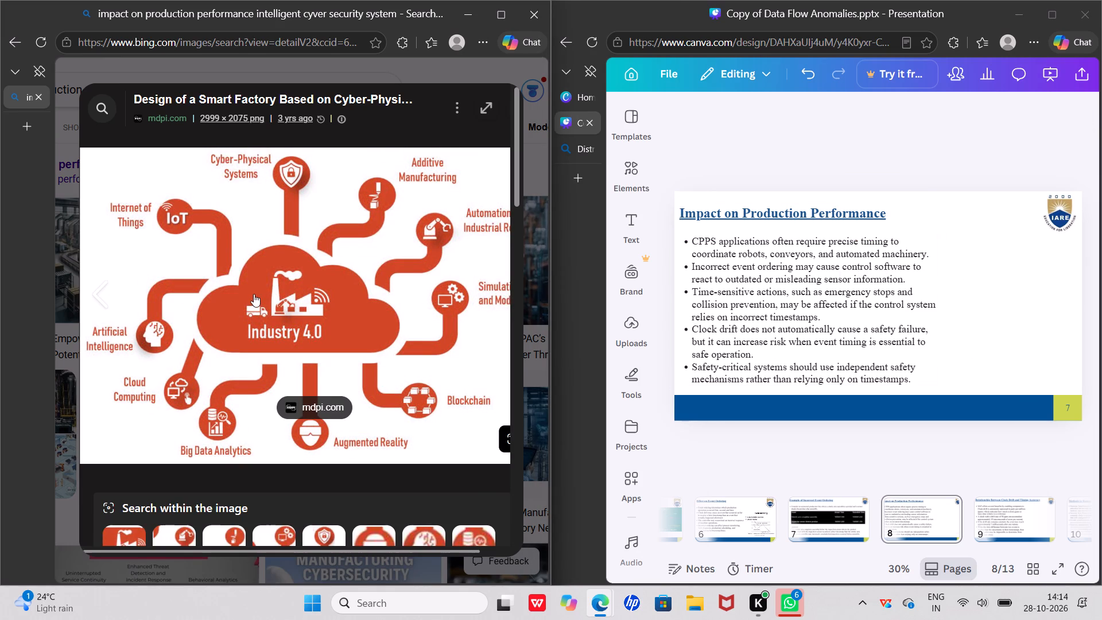
left_click_drag(254, 294, 961, 316)
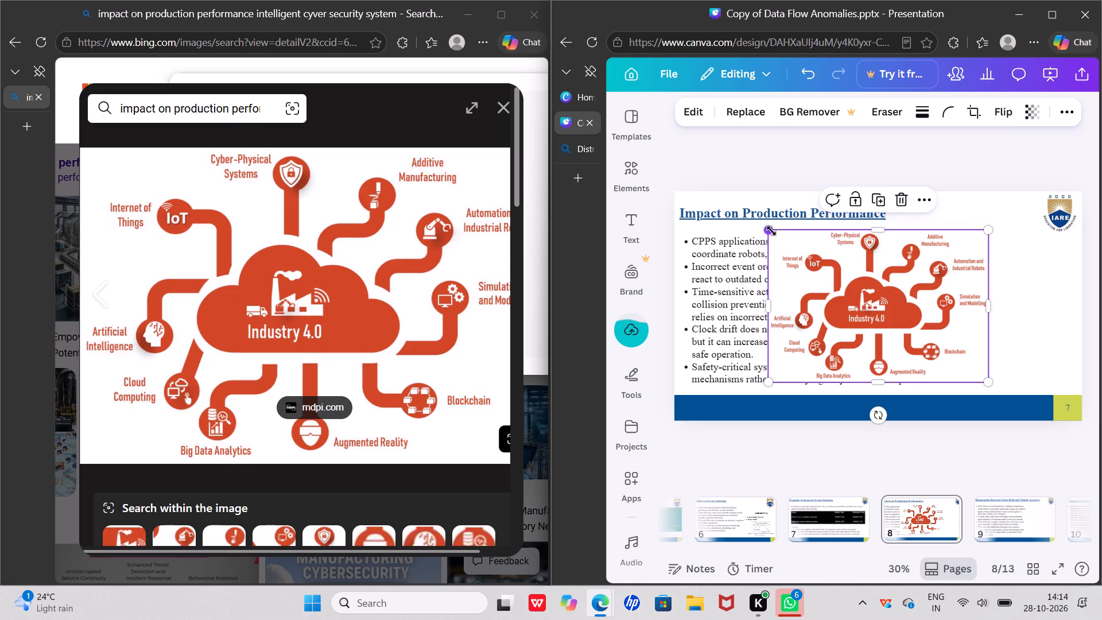
left_click_drag(771, 231, 849, 242)
left_click_drag(854, 293, 919, 280)
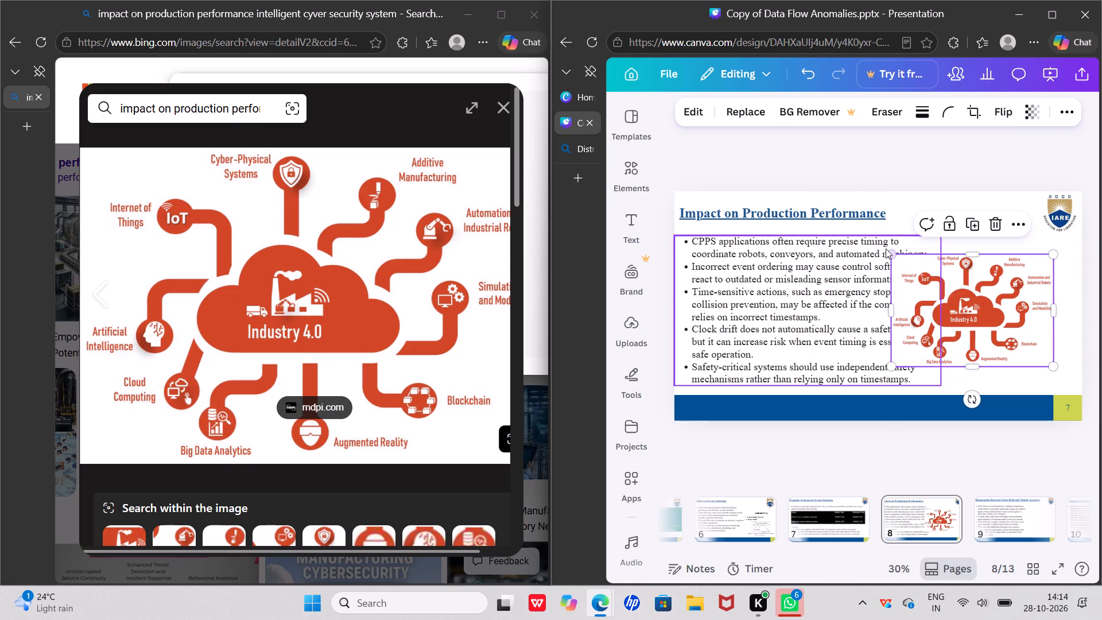
left_click_drag(894, 252, 923, 259)
left_click_drag(949, 293, 975, 284)
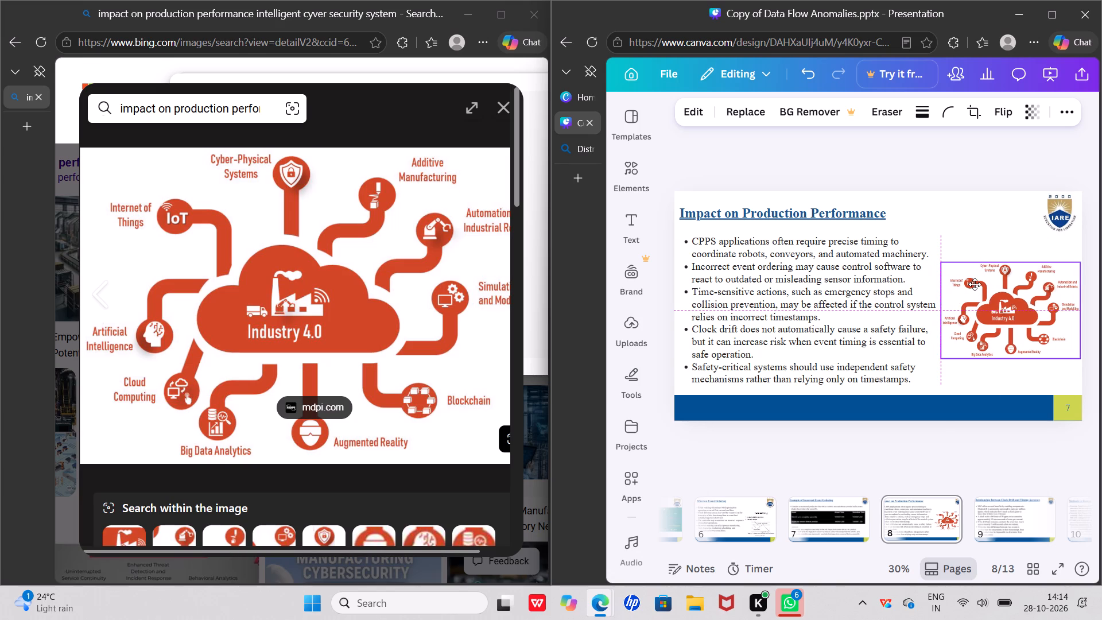
left_click_drag(975, 284, 973, 284)
left_click_drag(973, 284, 972, 284)
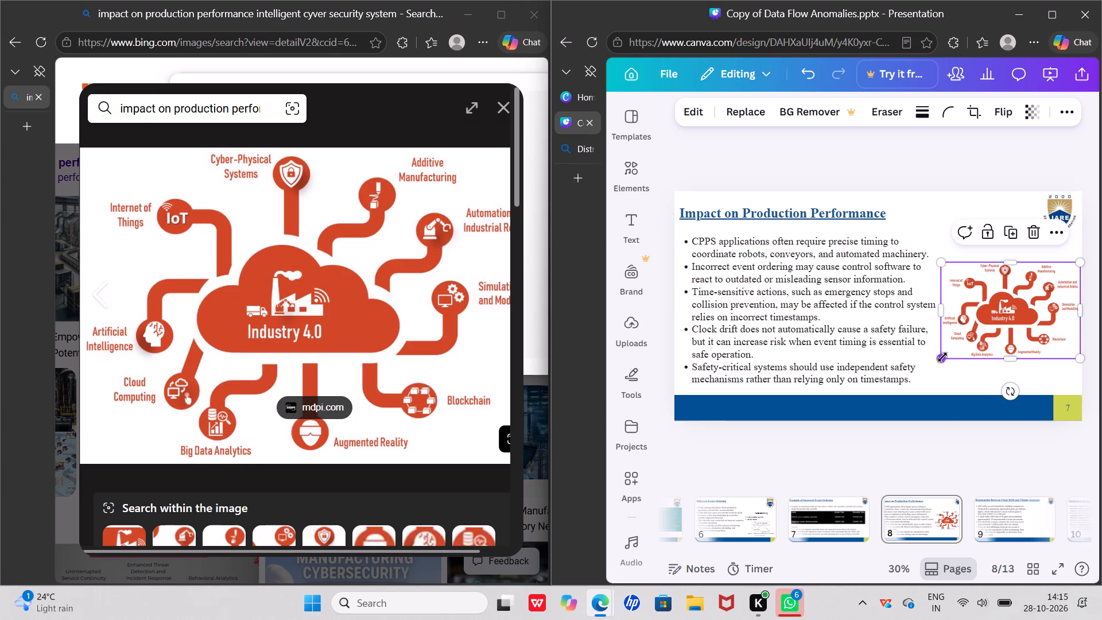
left_click_drag(941, 357, 939, 363)
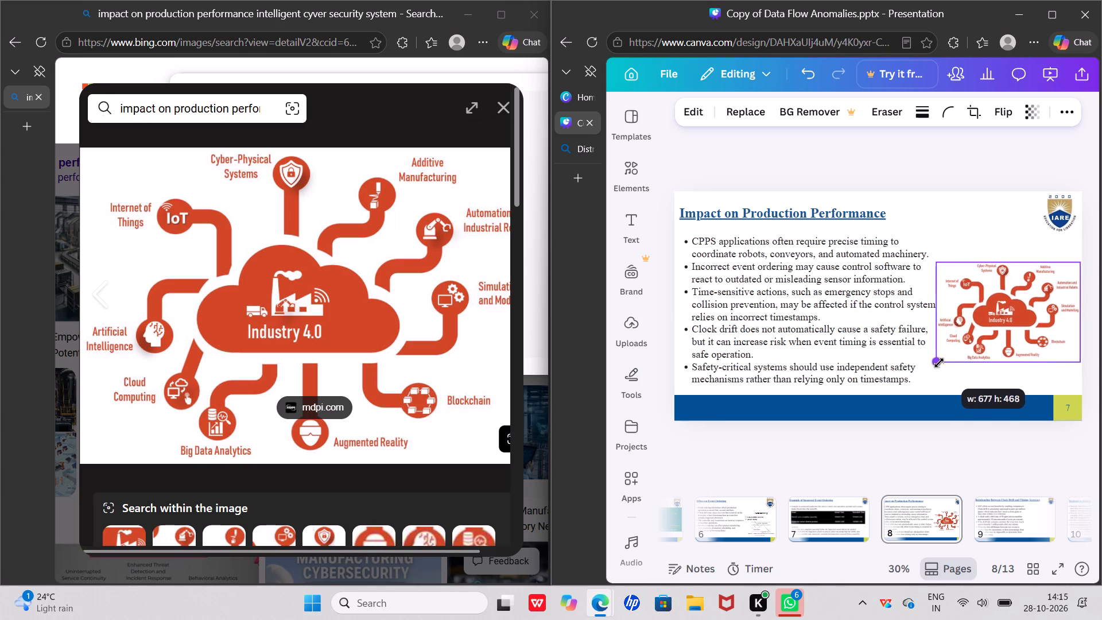
left_click_drag(939, 363, 938, 363)
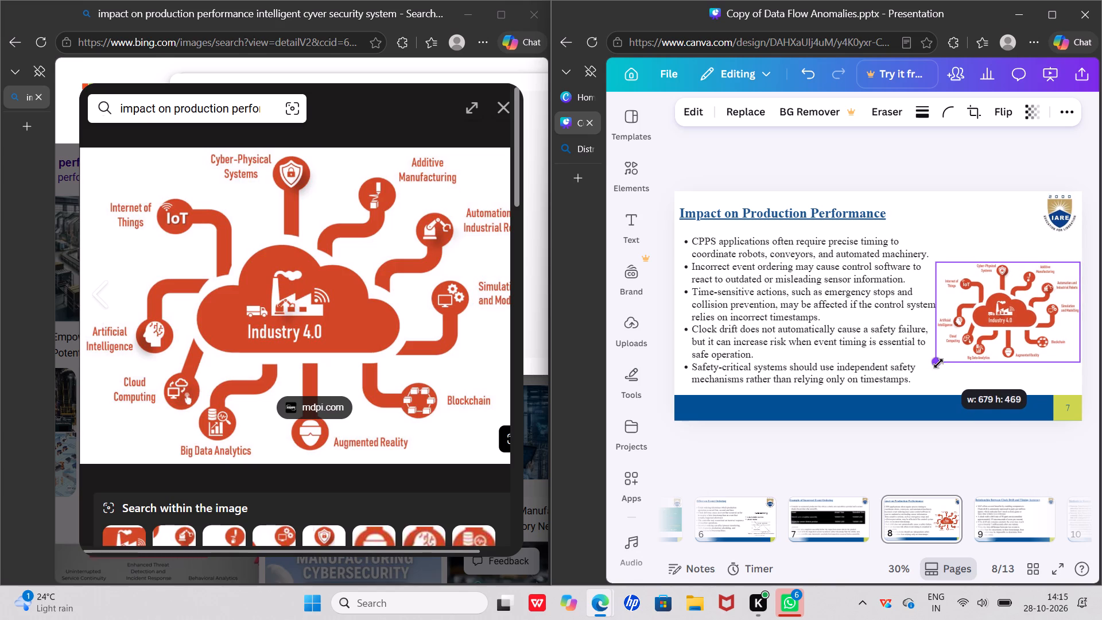
left_click_drag(938, 363, 940, 363)
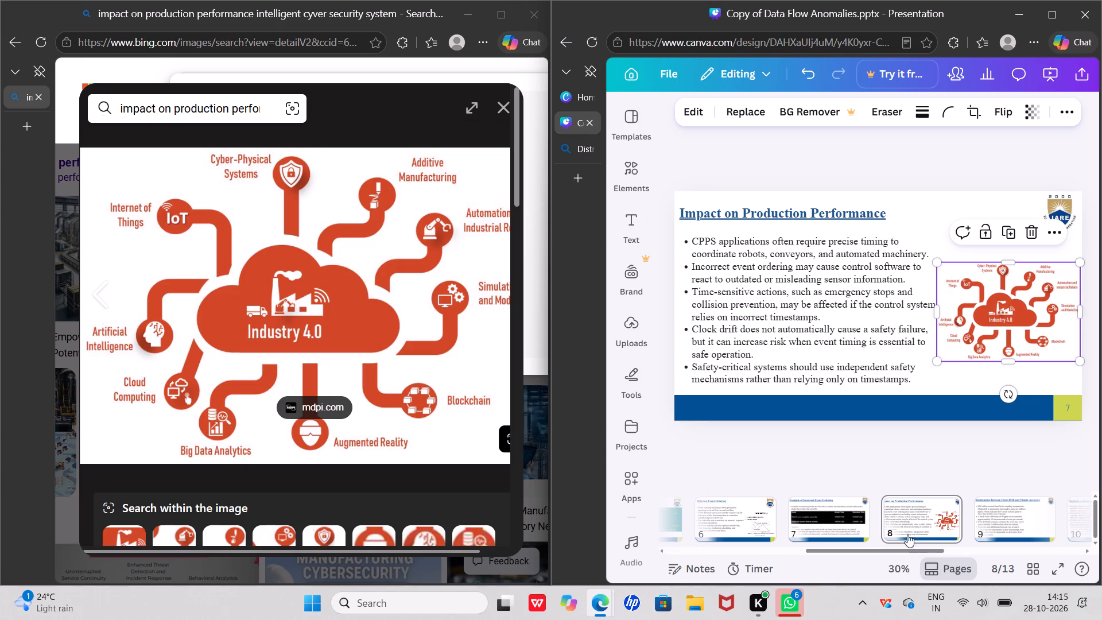
Go to the Relationship Between Clock Drift and Timing Accuracy slide.
scroll(910, 530, "left", 1)
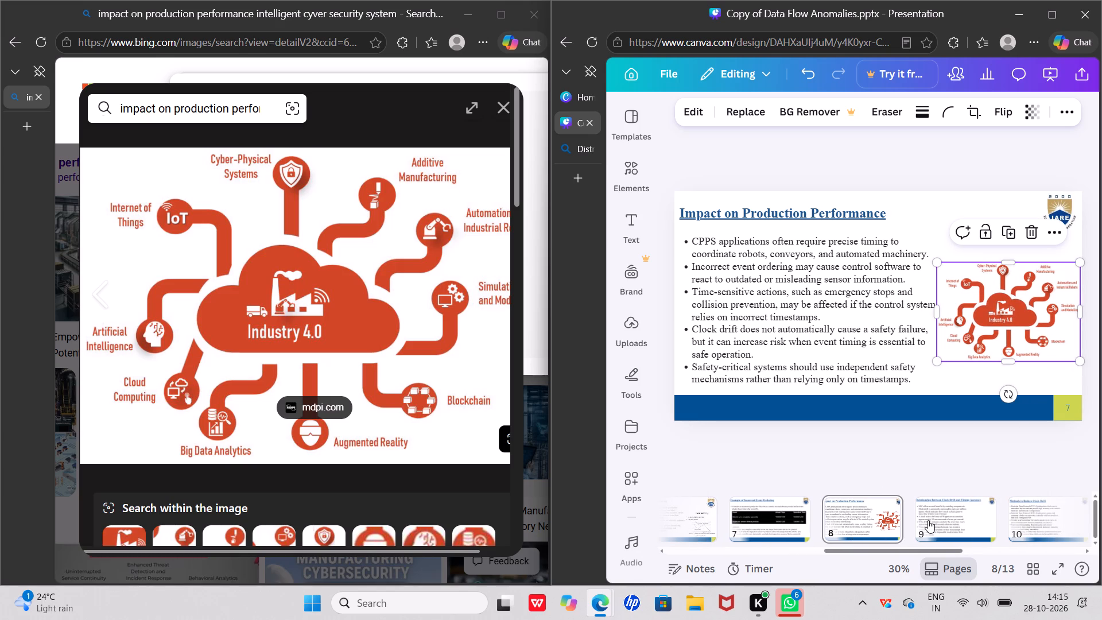
left_click(930, 520)
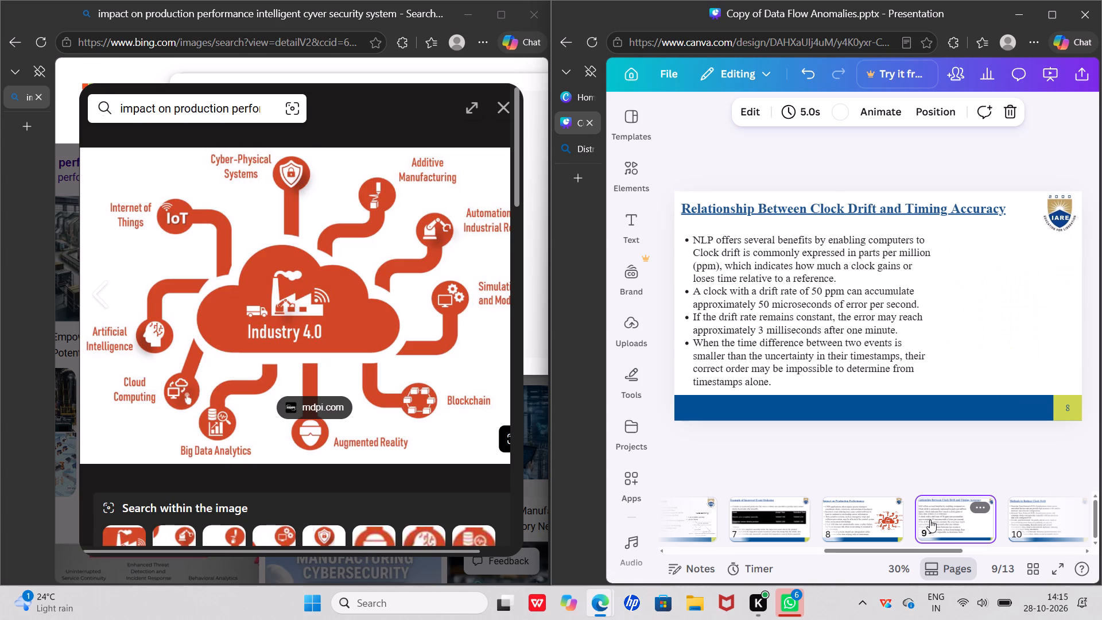
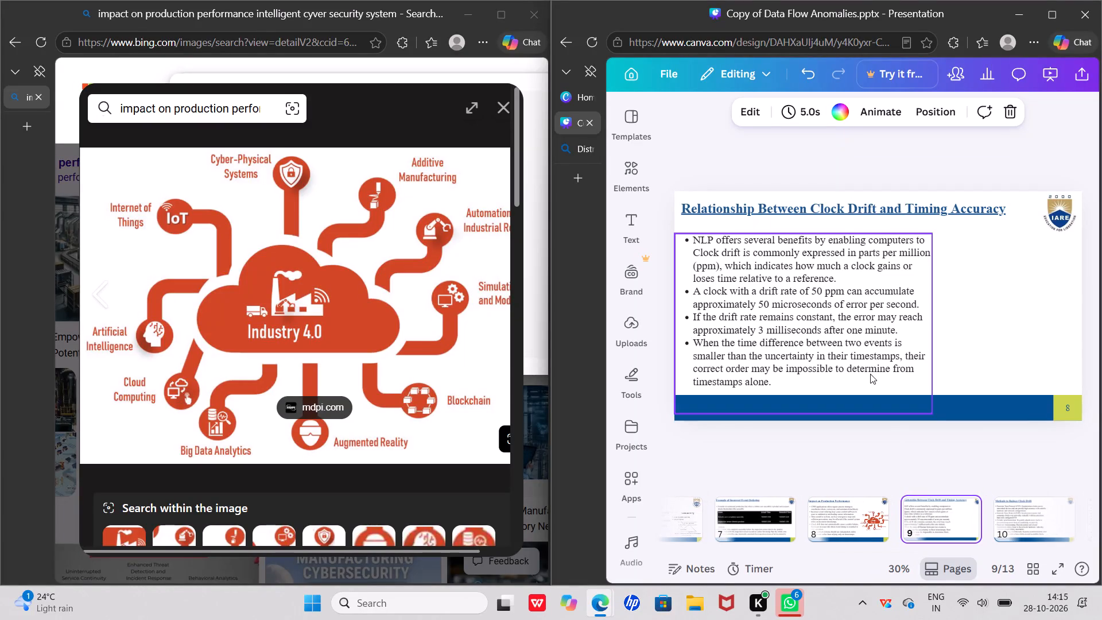
Search images for the slide title "Relationship Between Clock Drift and Timing Accuracy" and open the "A set of two clocks" graph.
left_click(859, 218)
key("ctrl+c")
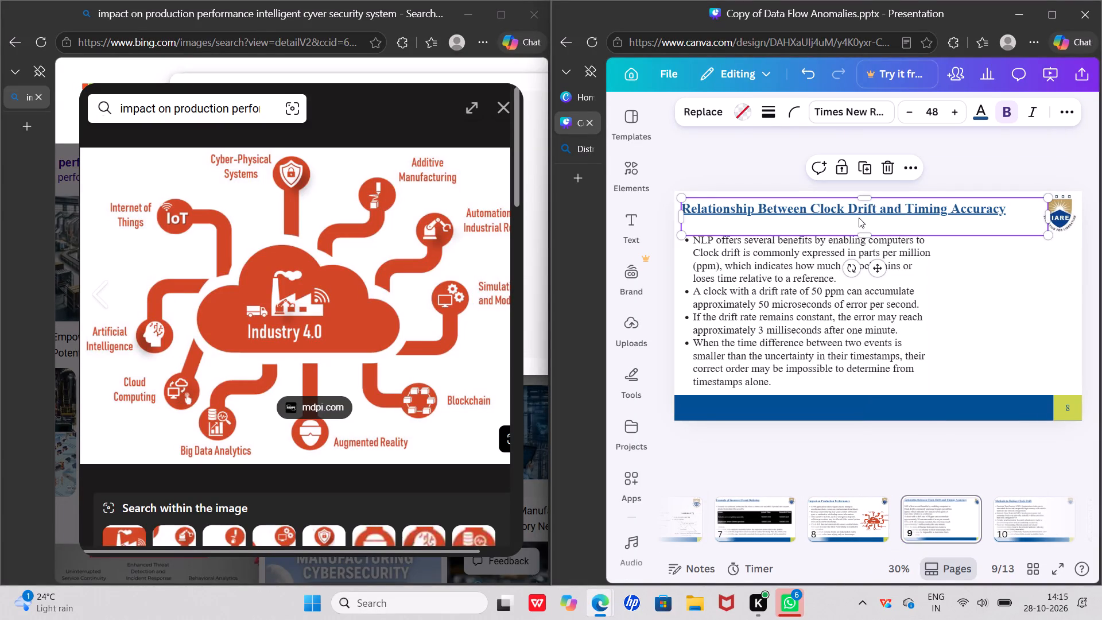
left_click_drag(859, 218, 492, 113)
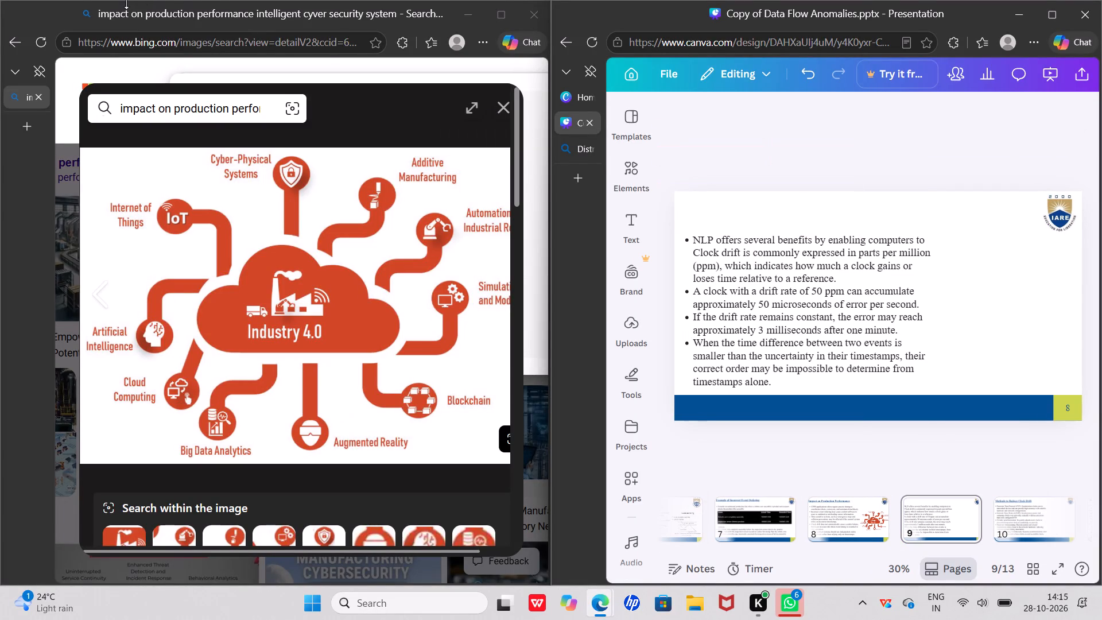
left_click(496, 108)
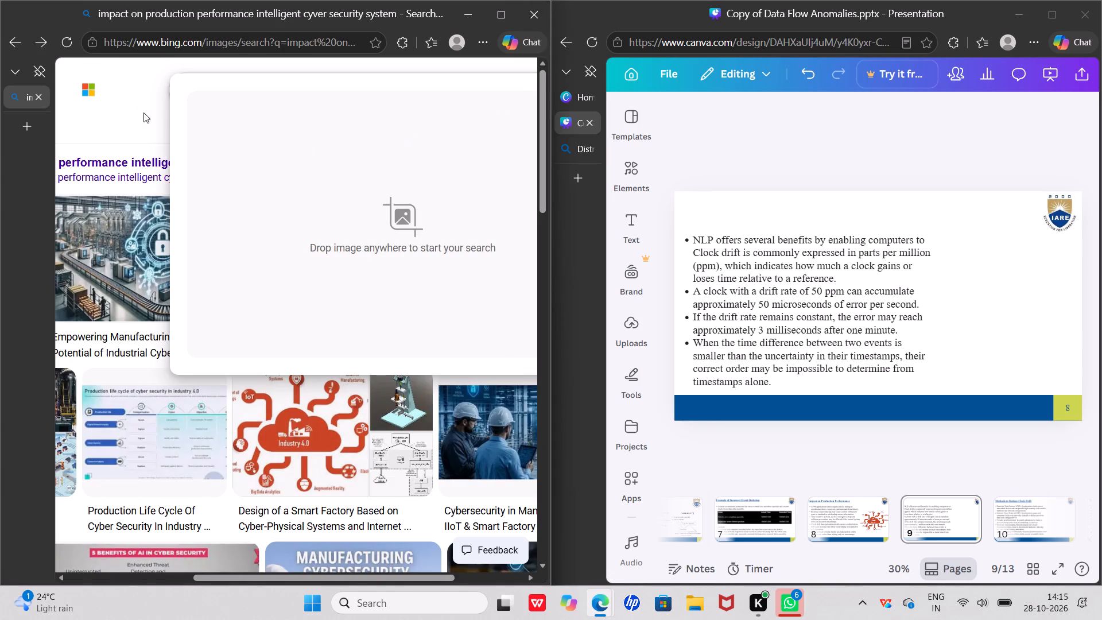
left_click(128, 118)
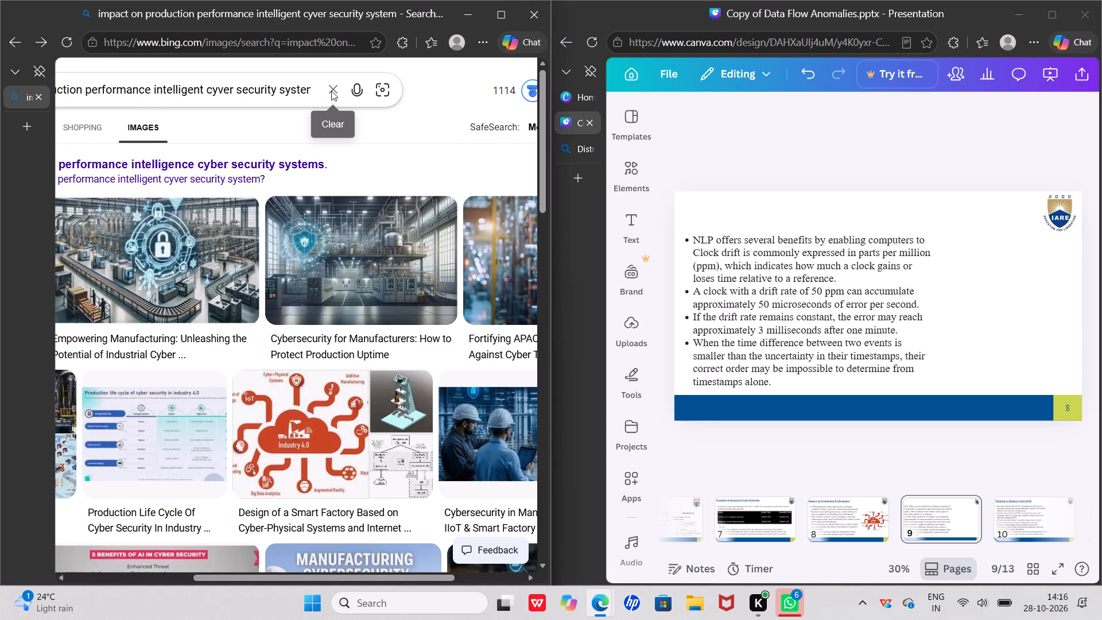
left_click(331, 91)
key("ctrl+v")
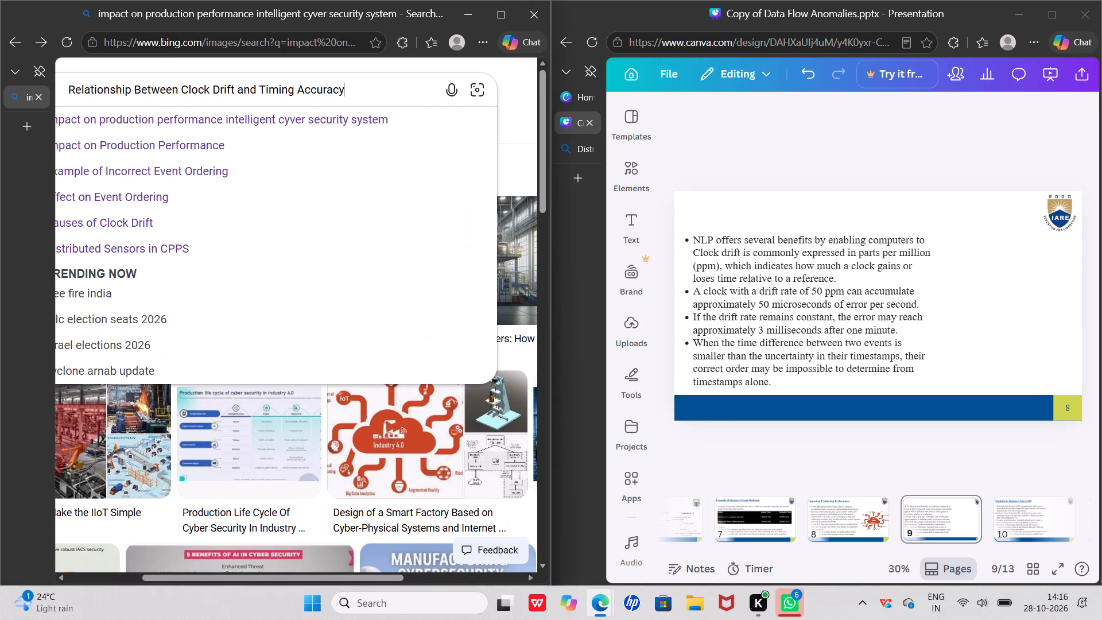
key("Return")
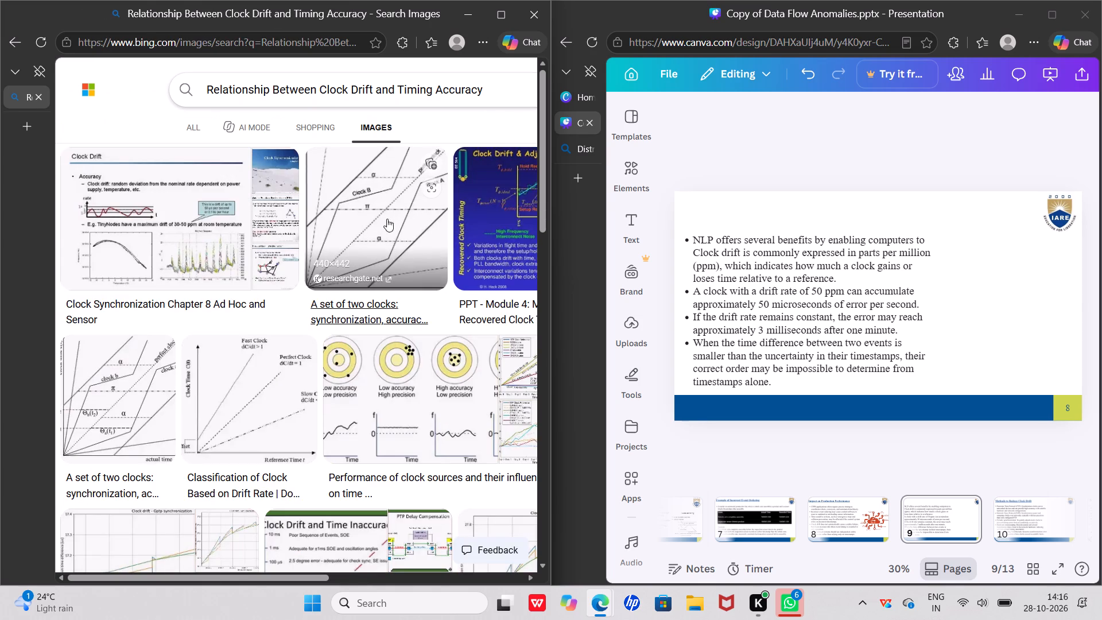
scroll(391, 253, "left", 1)
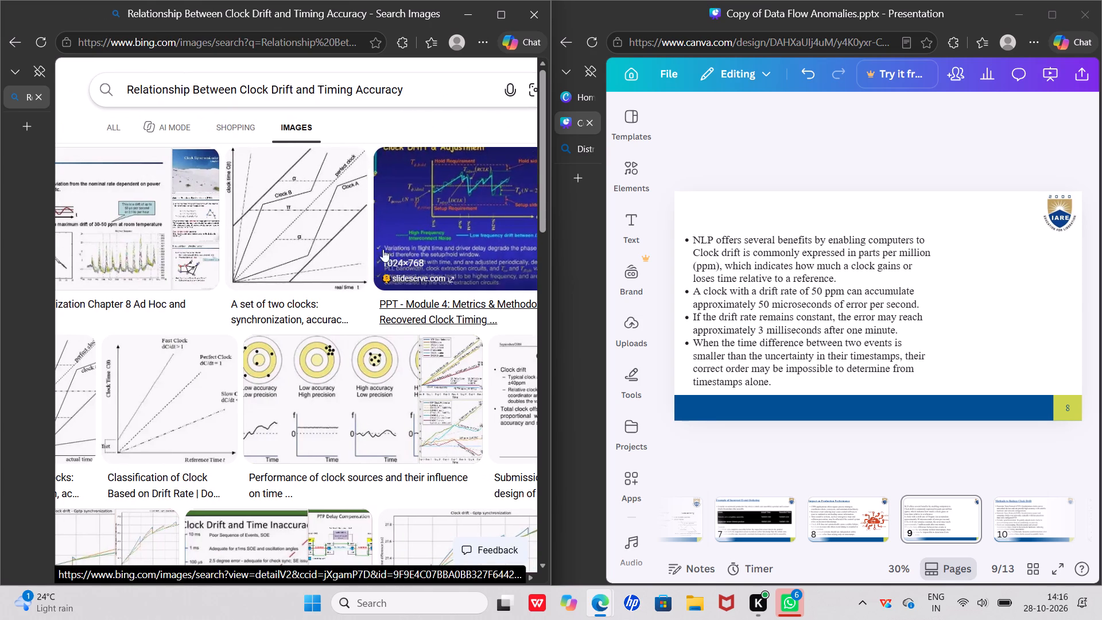
left_click(314, 220)
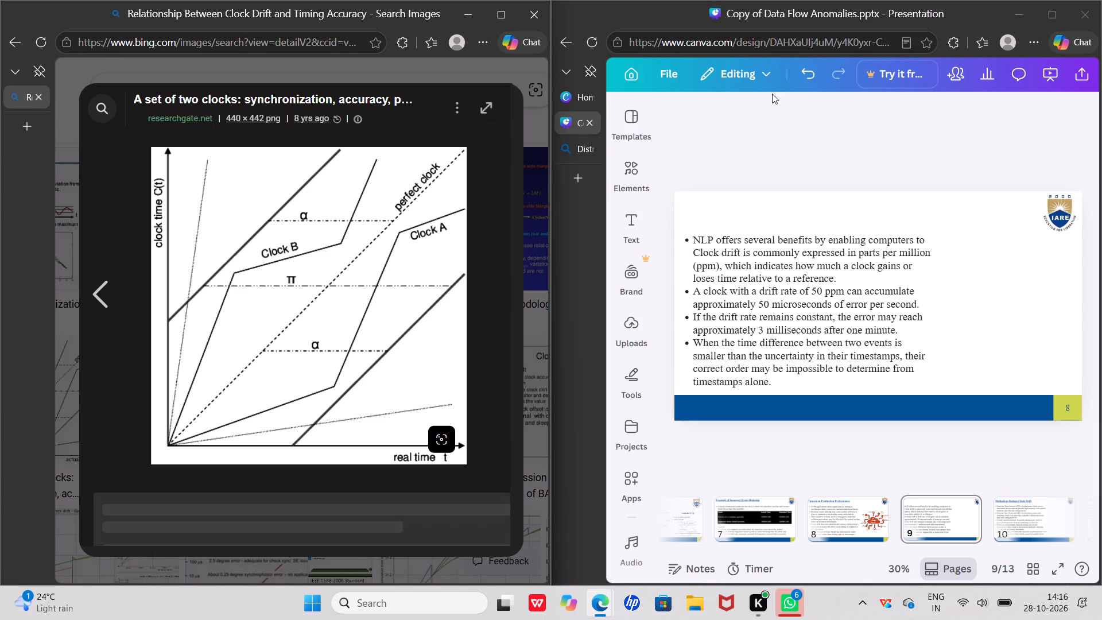
Undo the removal of the slide title.
left_click(804, 75)
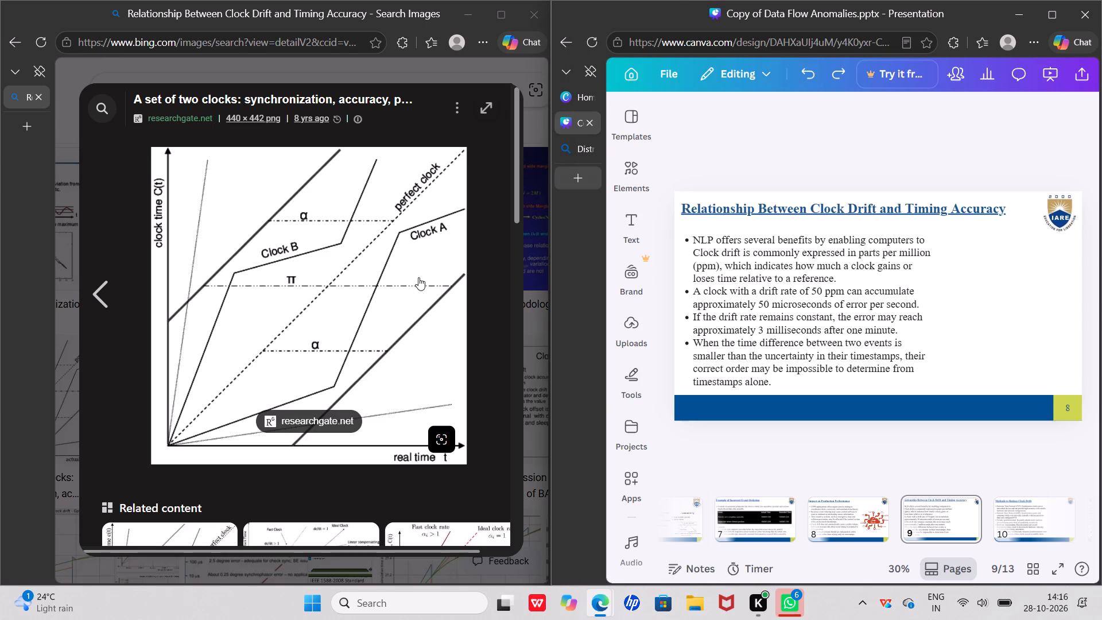
Add the two-clocks graph to the slide beside the bullets below the logo and enlarge it to just over 609 by 611.
left_click_drag(387, 289, 988, 332)
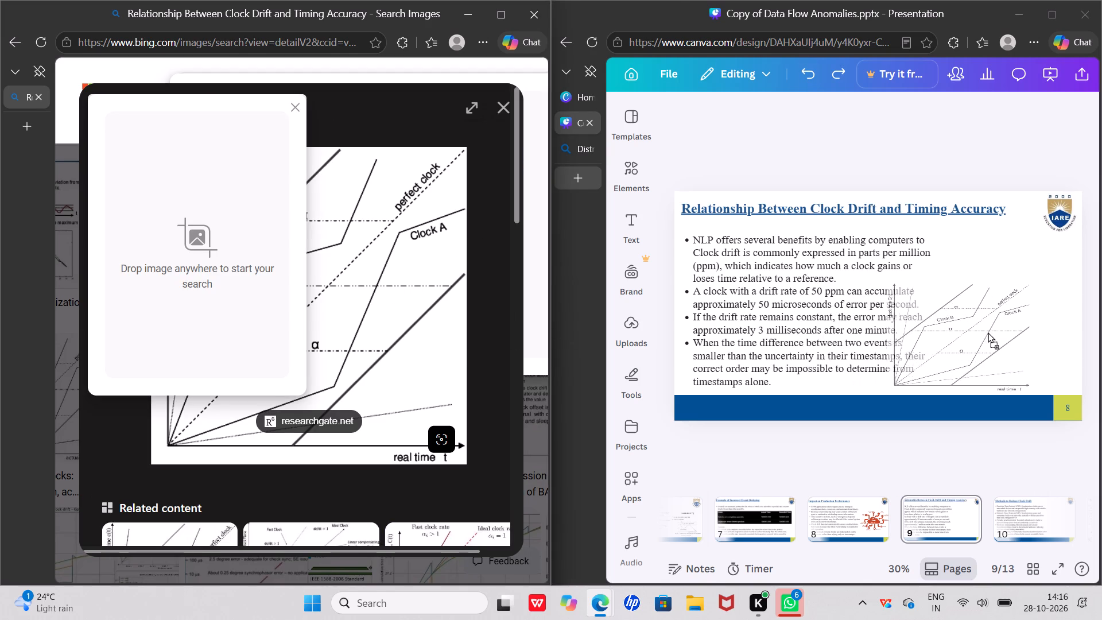
left_click_drag(988, 332, 1021, 321)
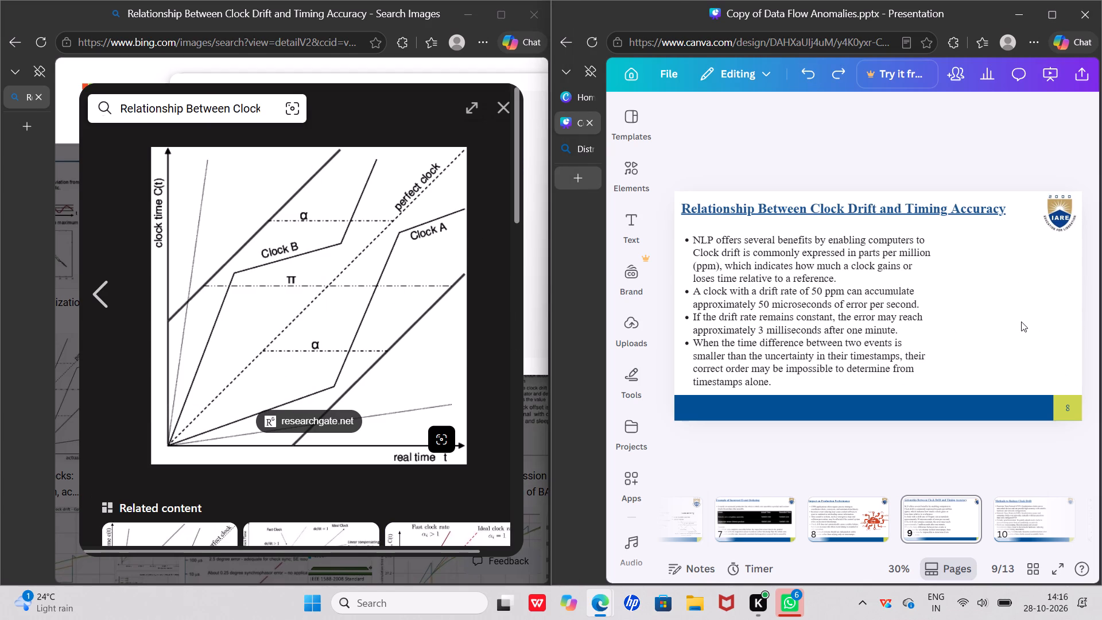
left_click_drag(907, 316, 1024, 324)
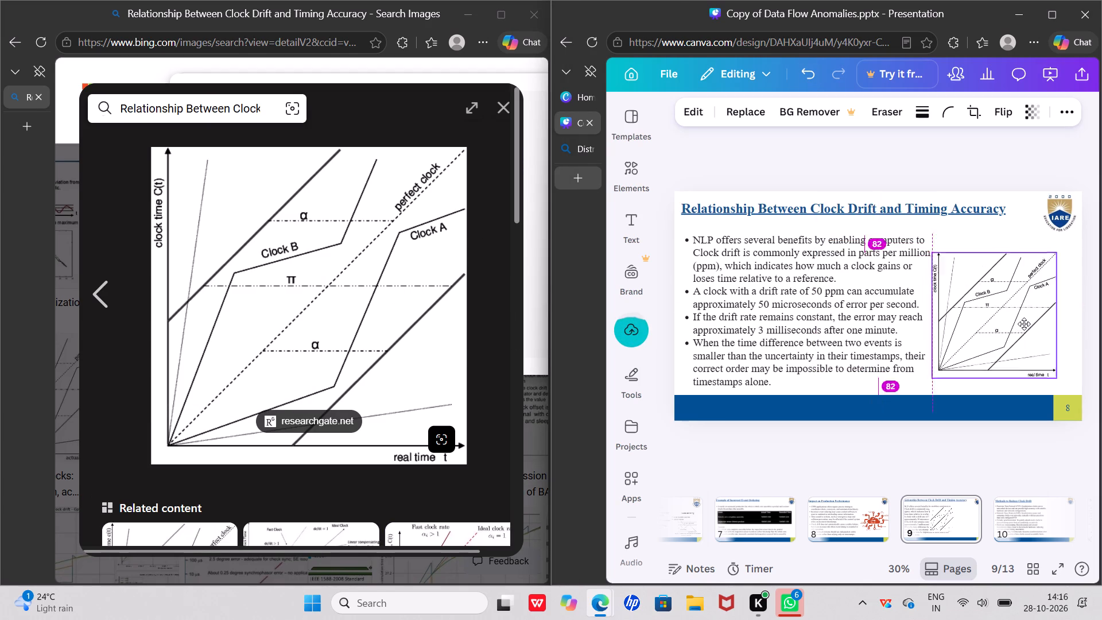
left_click_drag(1024, 324, 1027, 325)
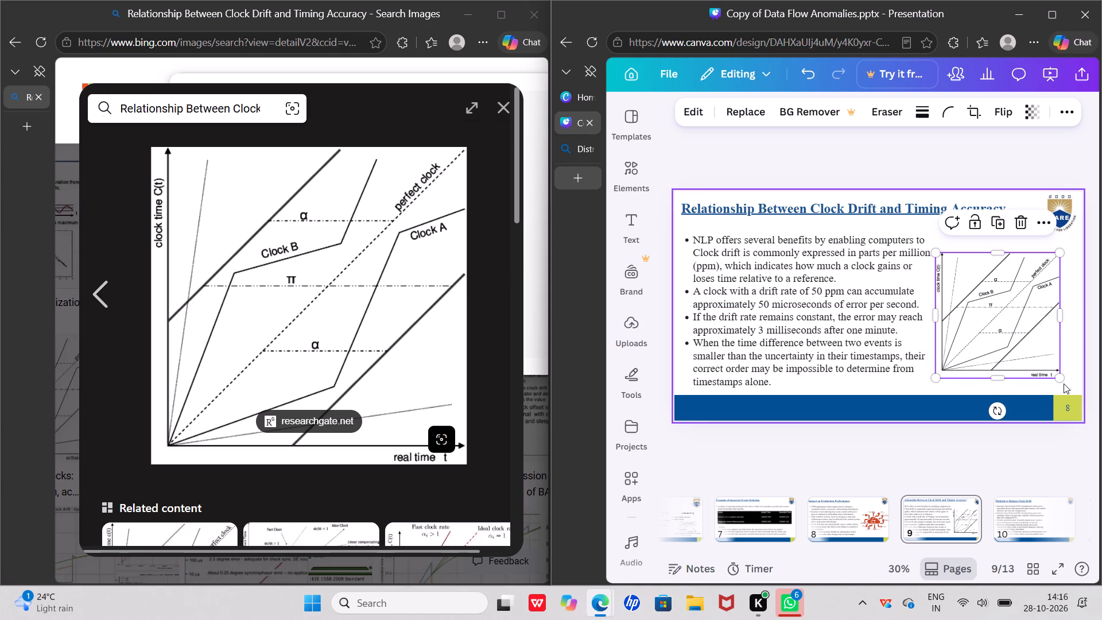
left_click_drag(1060, 381, 1068, 385)
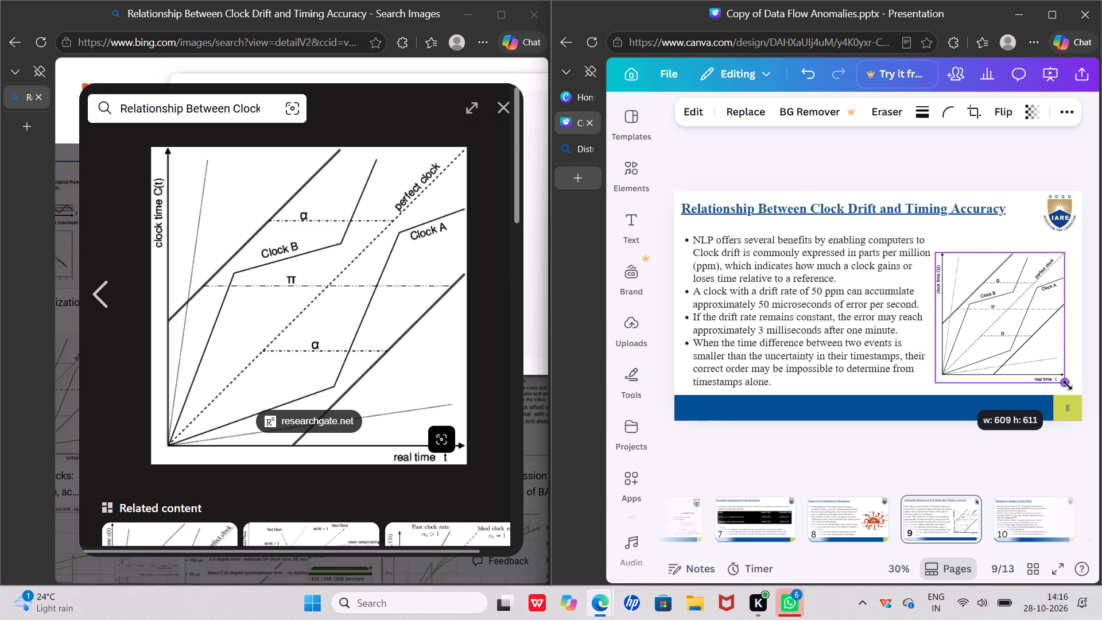
left_click_drag(1068, 385, 1068, 386)
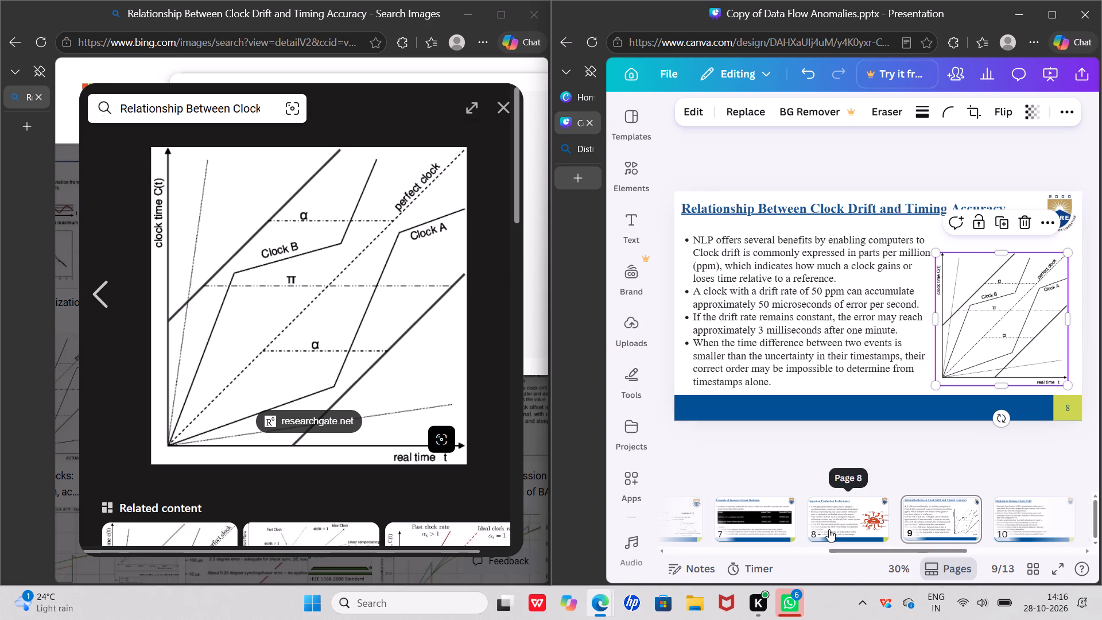
left_click(767, 451)
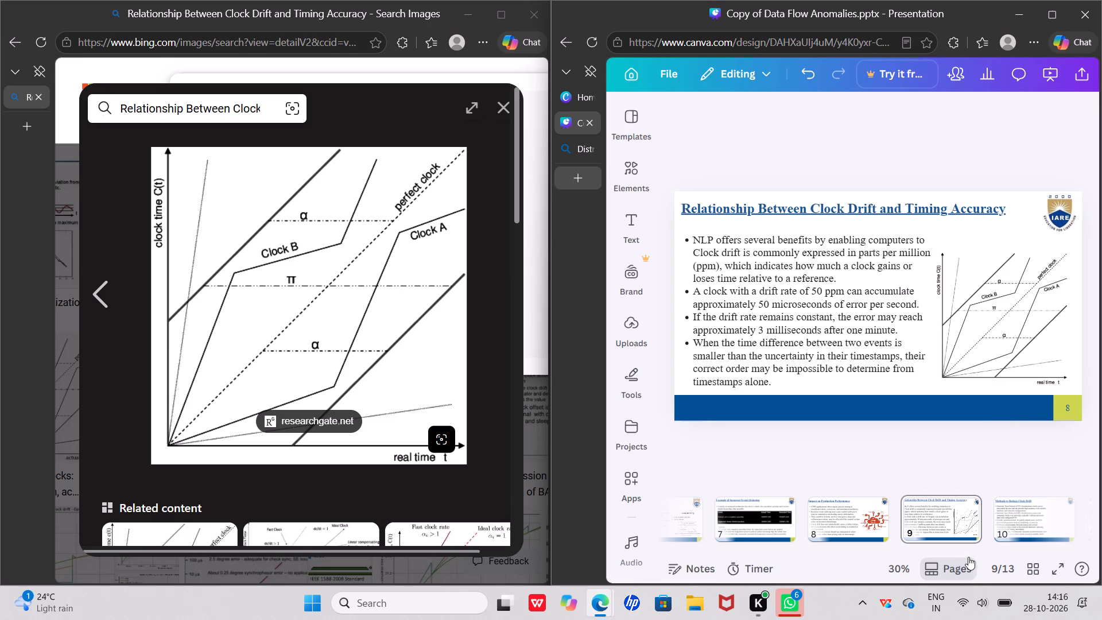
Move the Relationship Between Clock Drift and Timing Accuracy title slightly down on the slide.
scroll(968, 557, "left", 3)
scroll(924, 528, "left", 1)
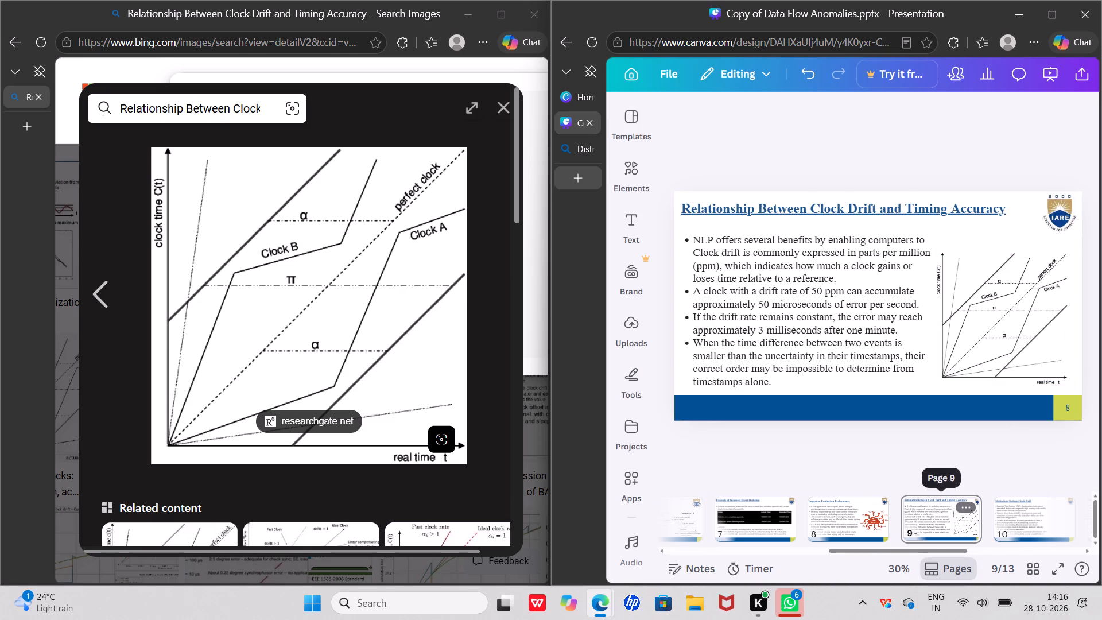
scroll(924, 528, "left", 1)
left_click_drag(822, 212, 822, 215)
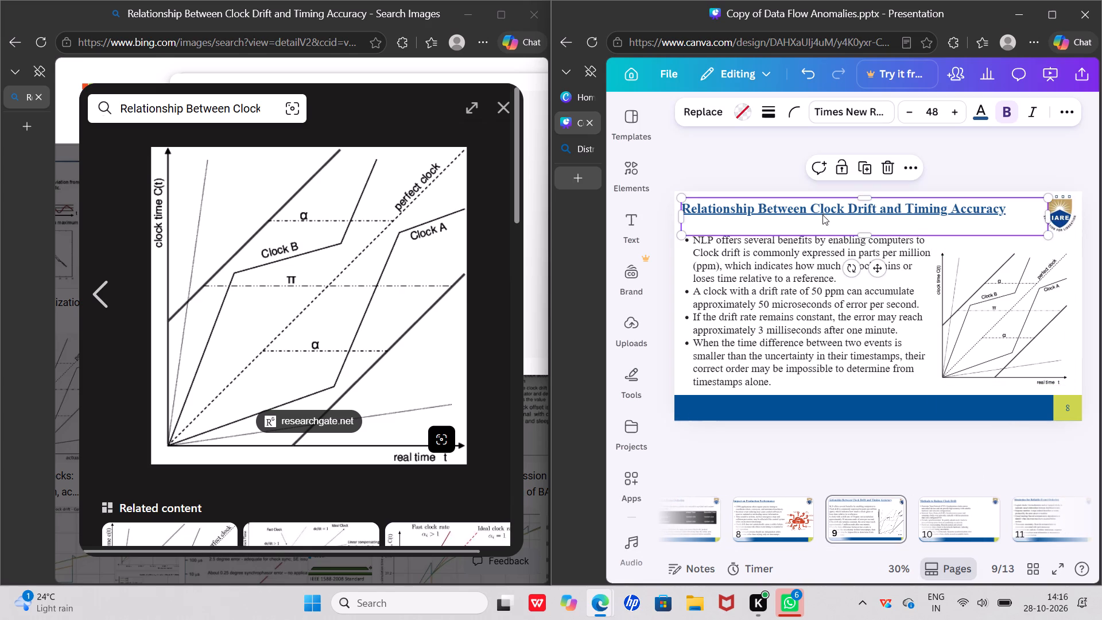
left_click_drag(822, 215, 823, 219)
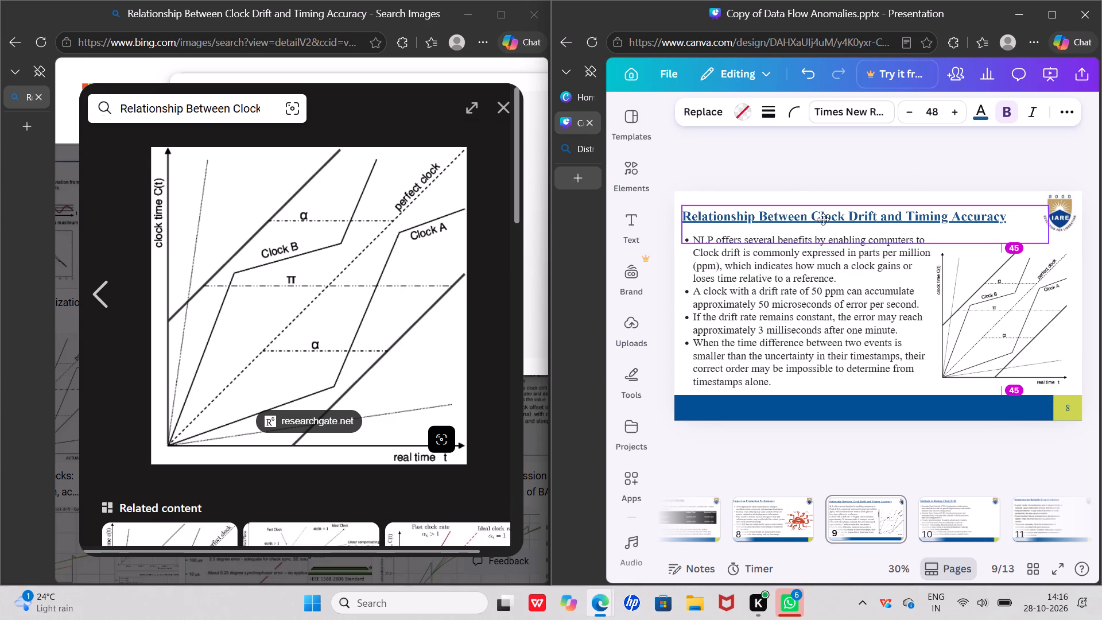
left_click_drag(823, 219, 824, 219)
Go to the Methods to Reduce Clock Drift slide and search images for its title.
left_click(946, 514)
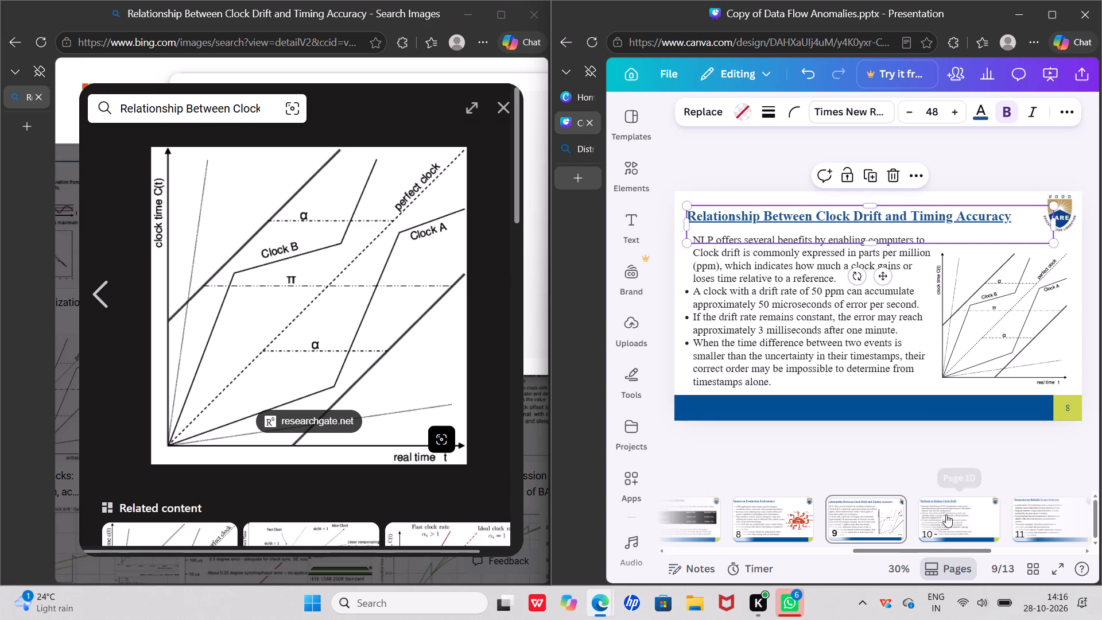
left_click(793, 207)
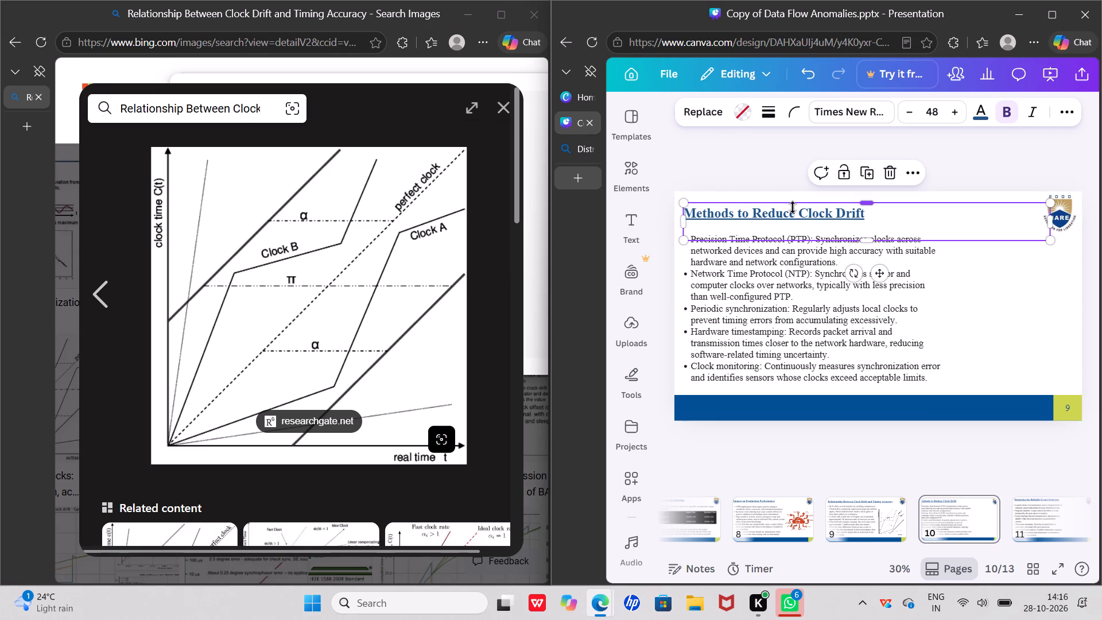
key("ctrl+c")
left_click(500, 105)
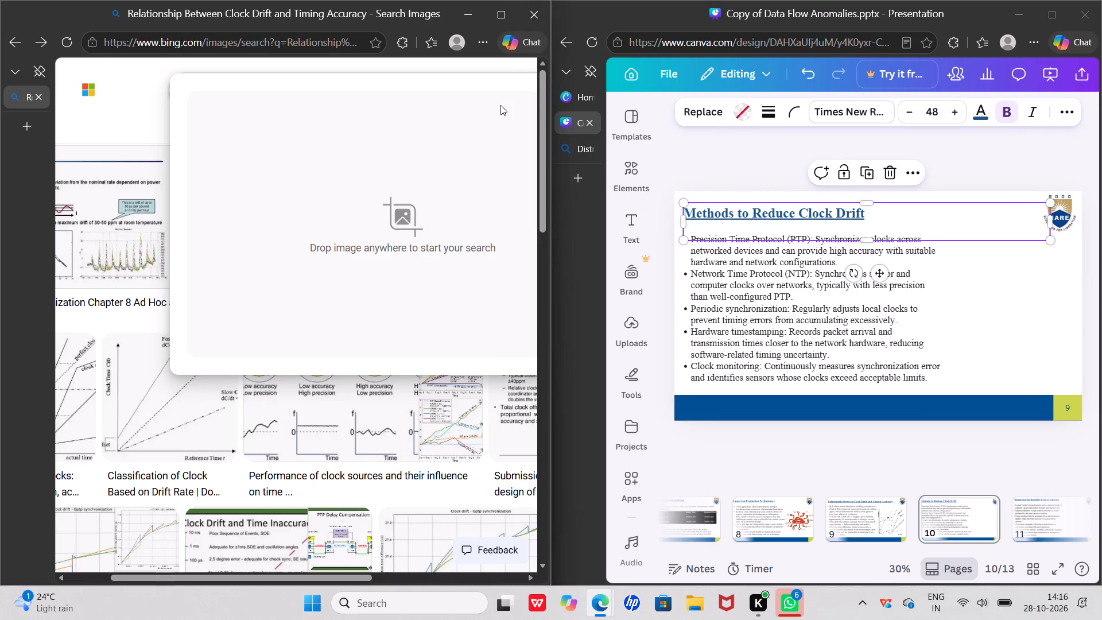
left_click(139, 109)
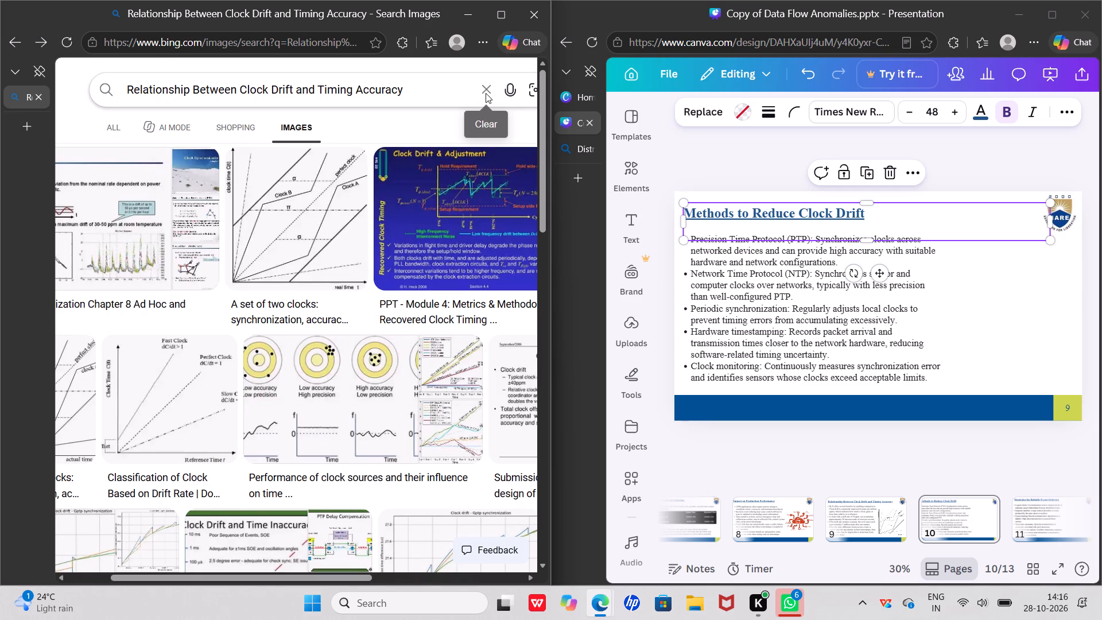
left_click(486, 93)
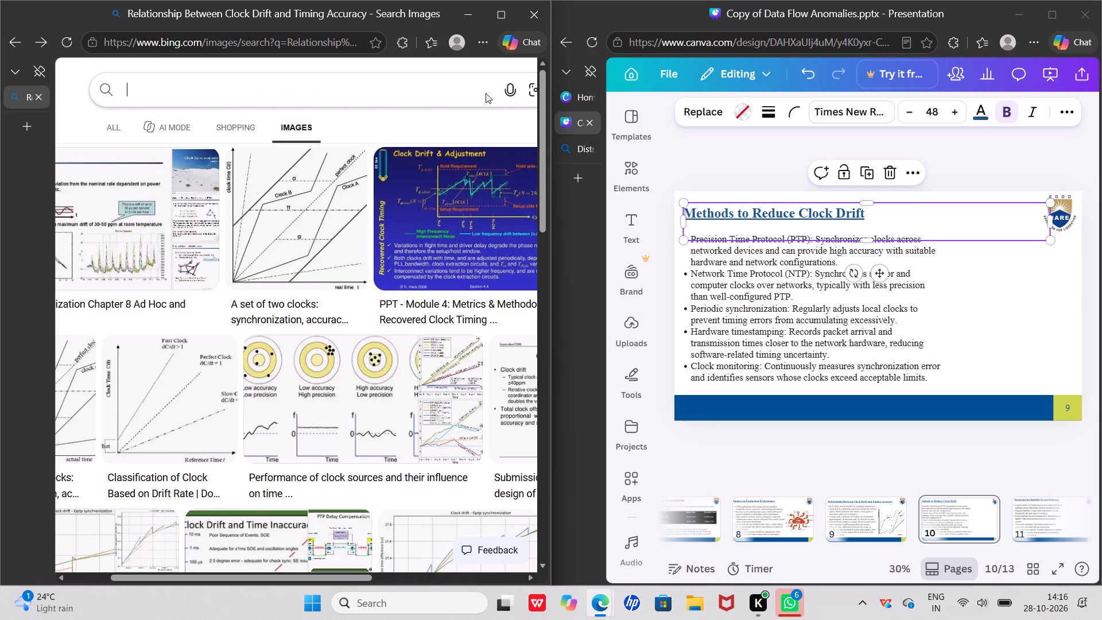
key("ctrl+v")
key("Return")
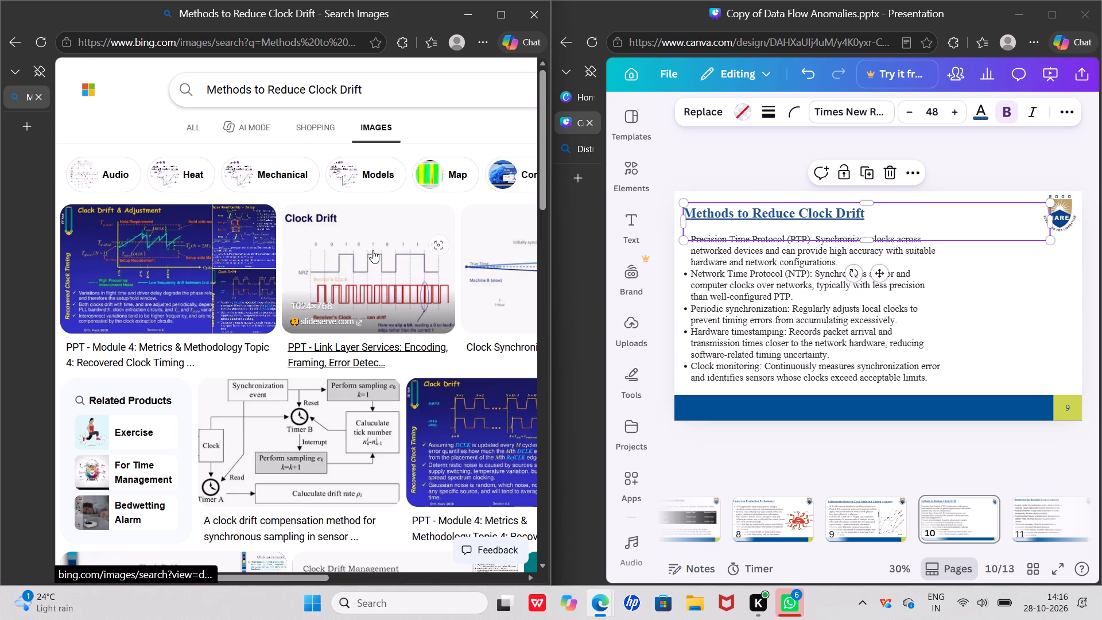
Open the Clock Drift image showing the NRZ and receiver's clock signals and add it to the Methods to Reduce Clock Drift slide.
left_click(373, 241)
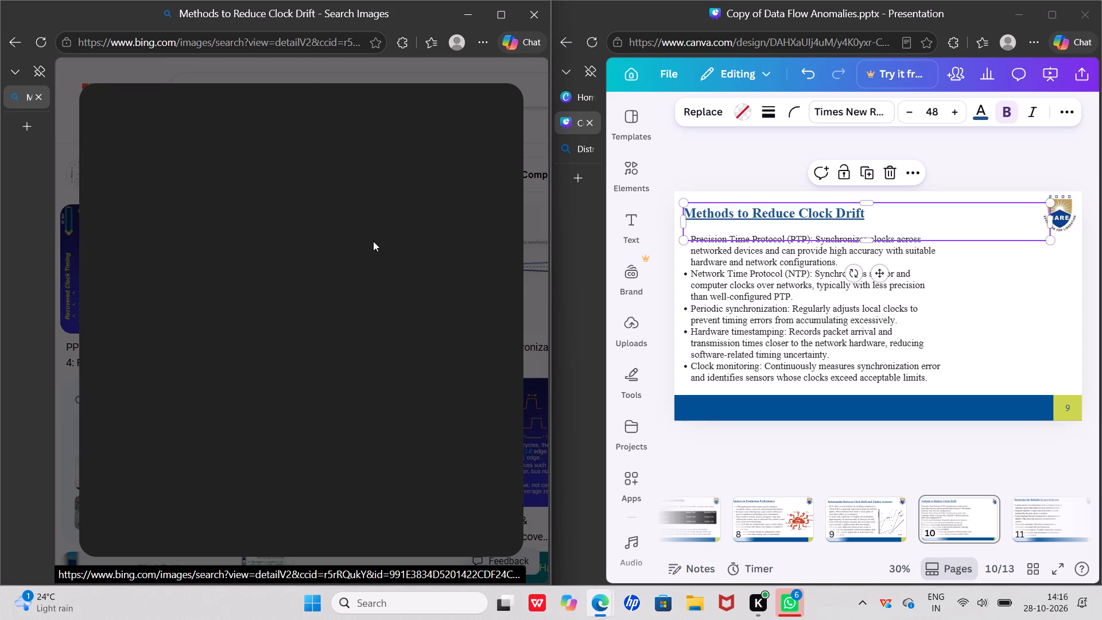
left_click_drag(294, 287, 752, 261)
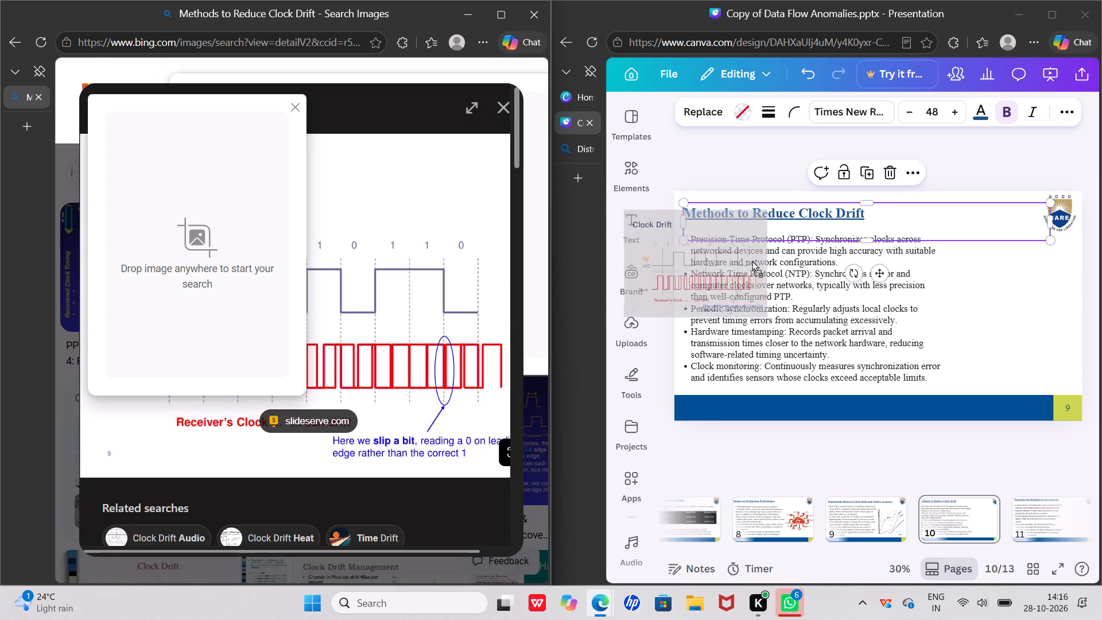
left_click_drag(752, 261, 954, 272)
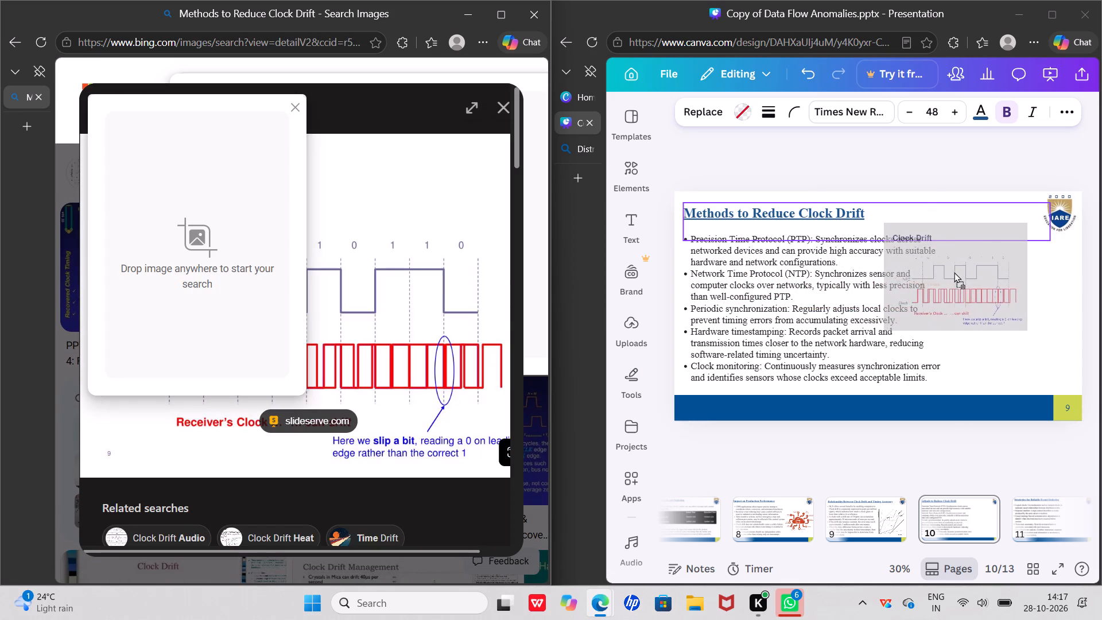
left_click_drag(954, 272, 926, 305)
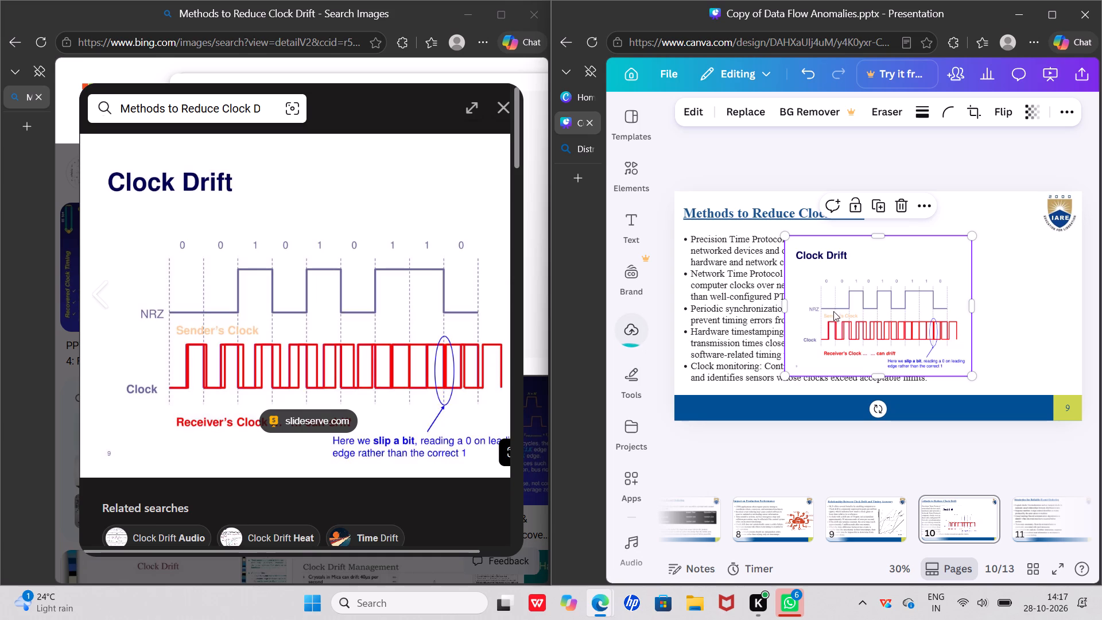
Crop the left, right and top edges of the Clock Drift picture, bringing its width to about 835.
left_click_drag(783, 307, 789, 307)
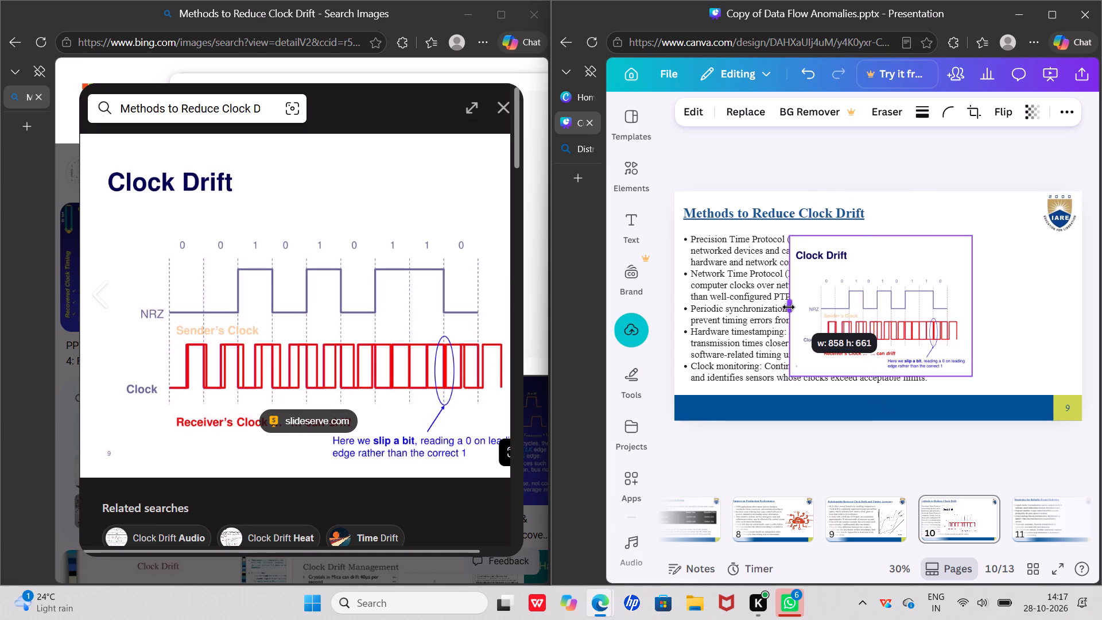
left_click_drag(789, 307, 790, 308)
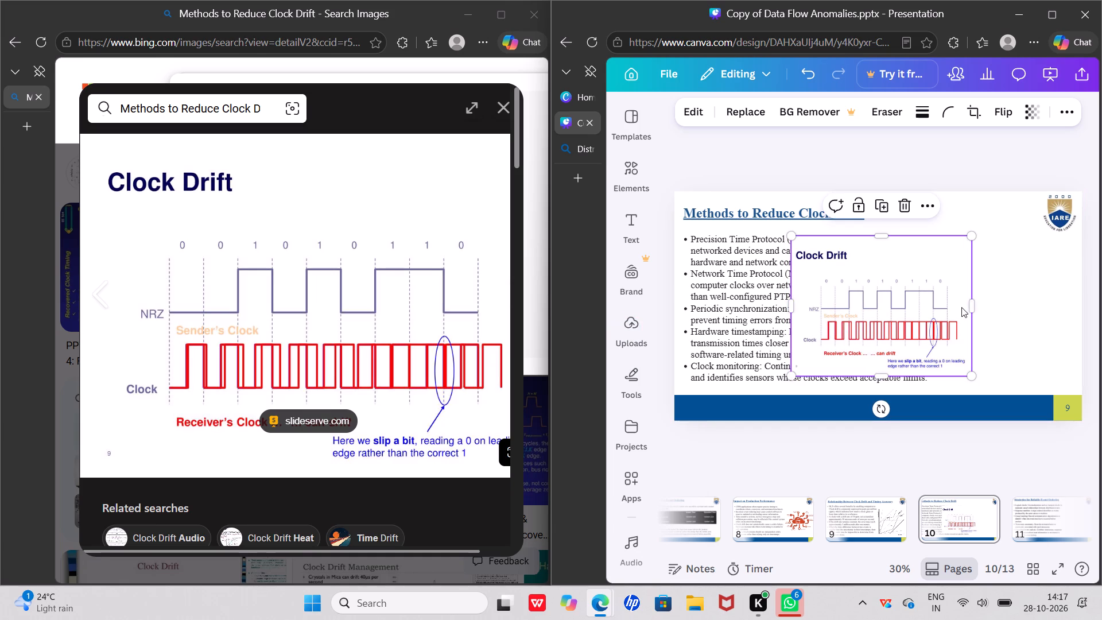
left_click(972, 304)
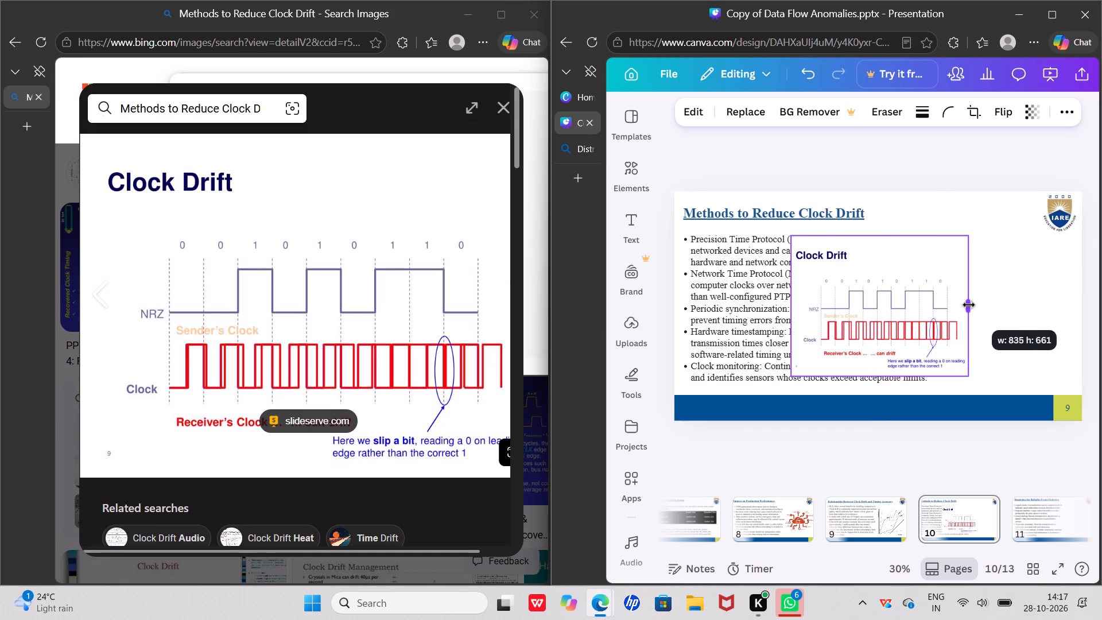
left_click_drag(875, 237, 876, 241)
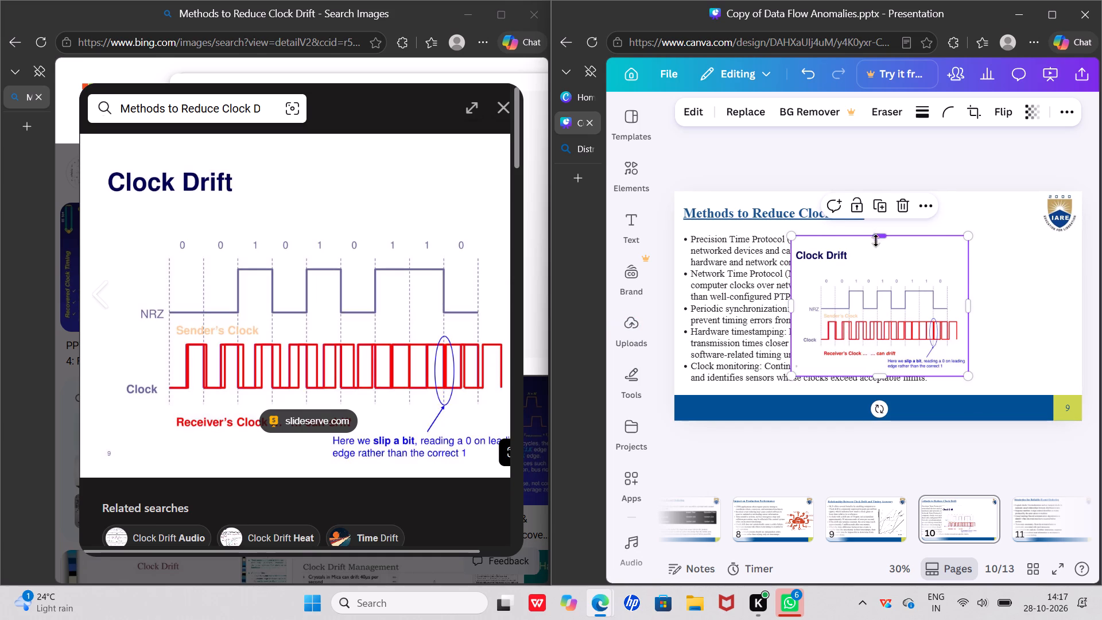
left_click_drag(876, 241, 878, 247)
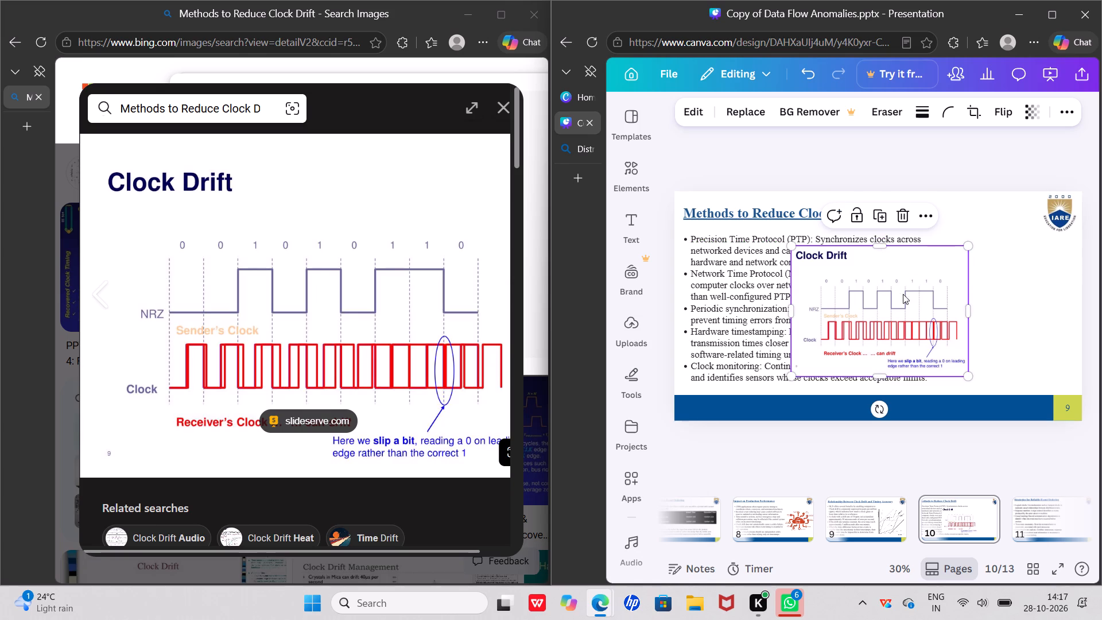
Shrink the Clock Drift picture proportionally and place it beside the bullet text, against the slide's right edge.
left_click_drag(911, 289, 963, 287)
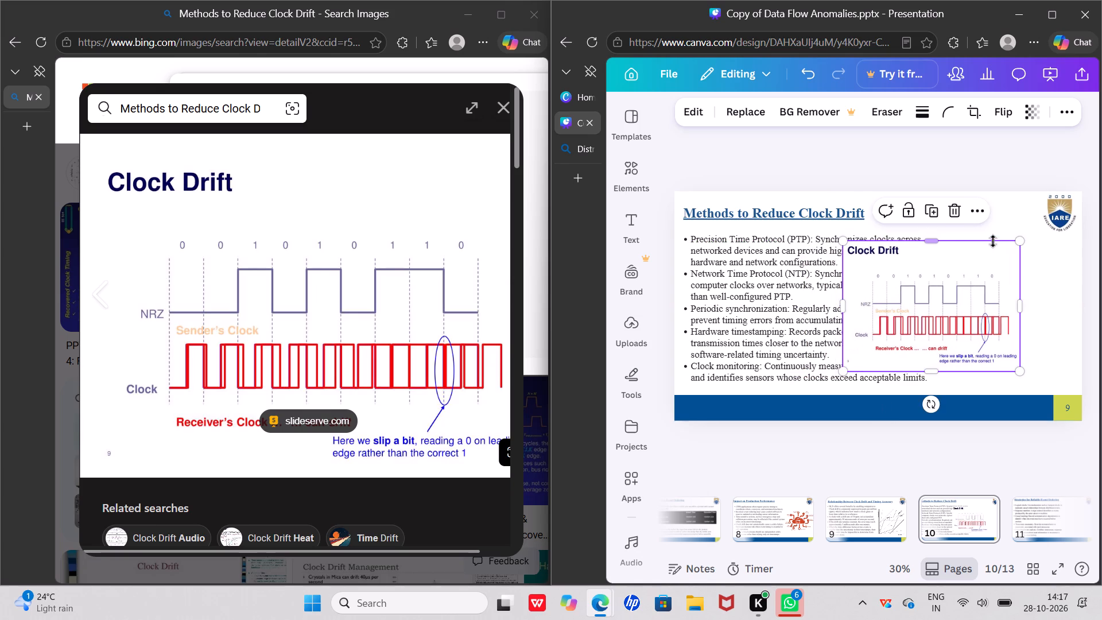
left_click_drag(1021, 240, 1003, 257)
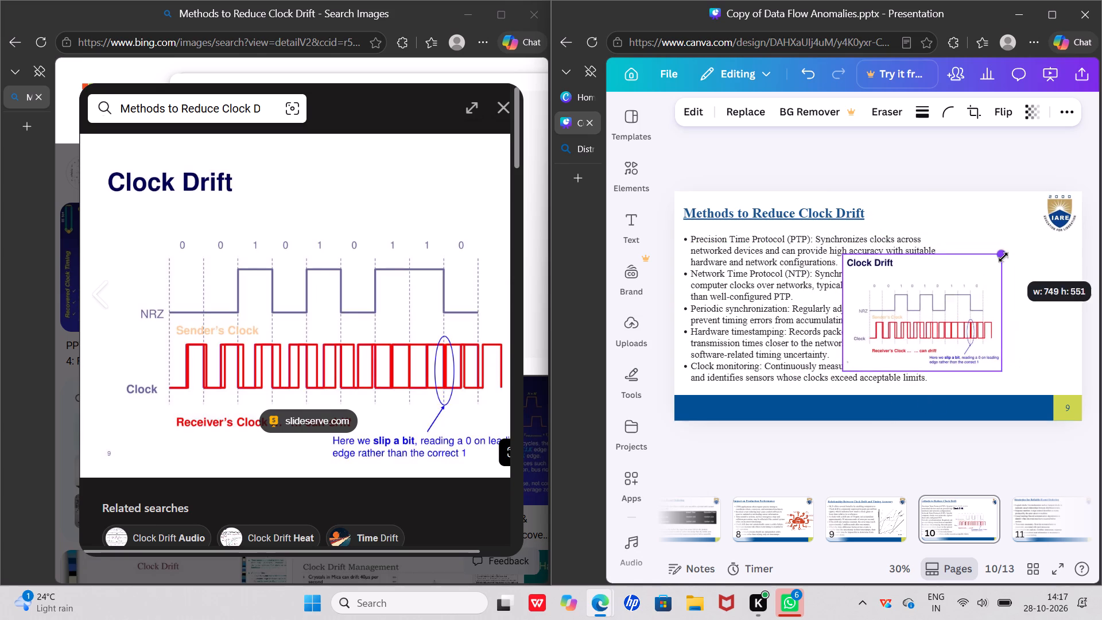
left_click_drag(1003, 257, 990, 265)
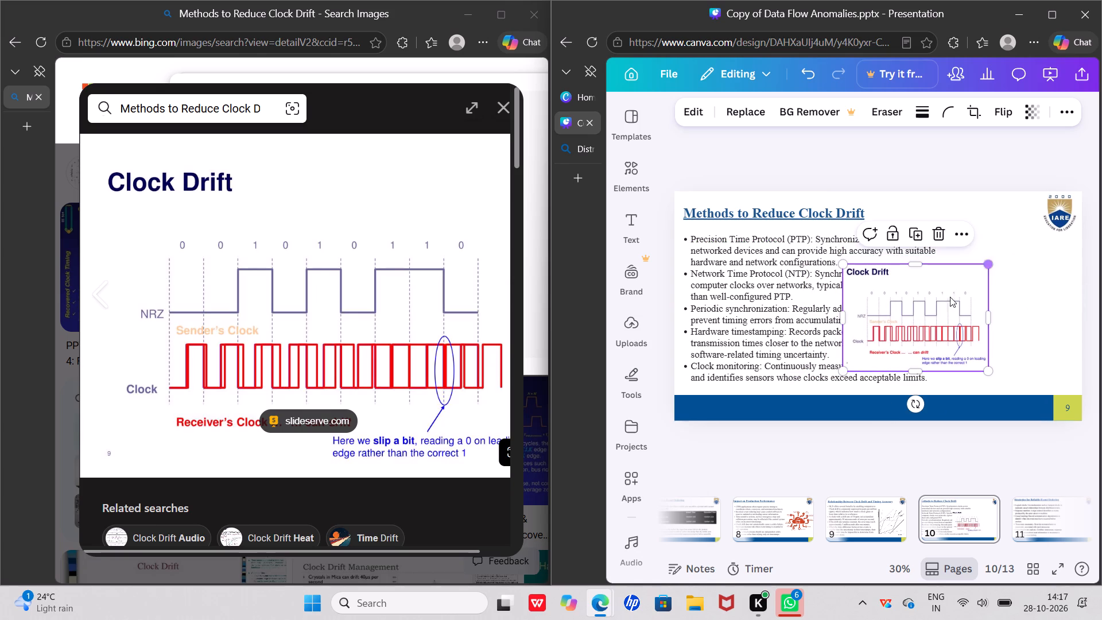
left_click_drag(936, 305, 1035, 300)
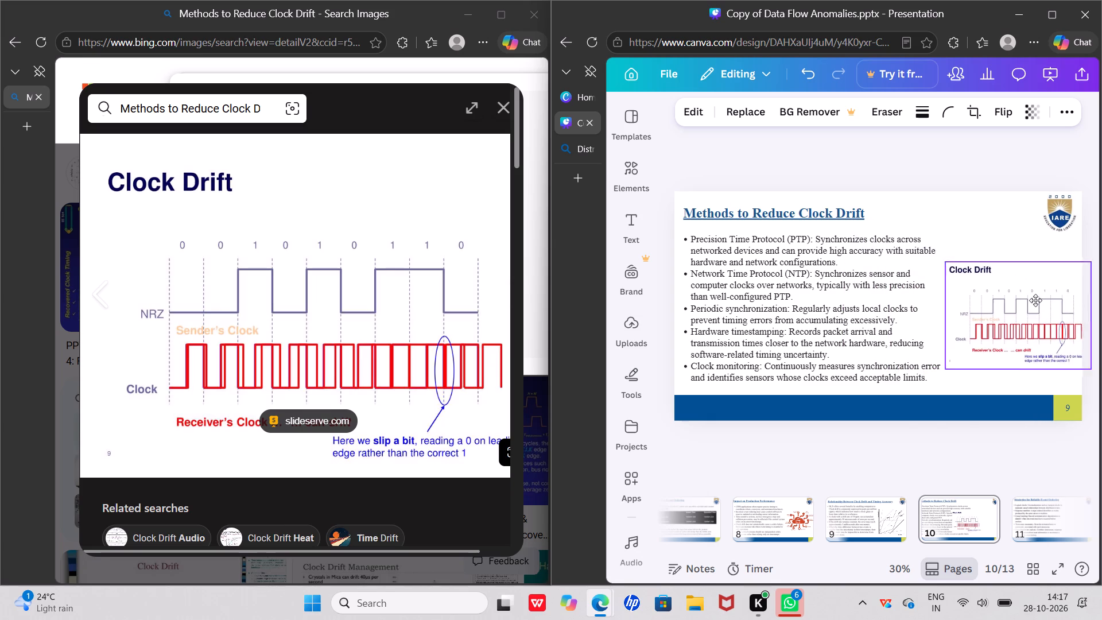
left_click_drag(1035, 300, 1022, 294)
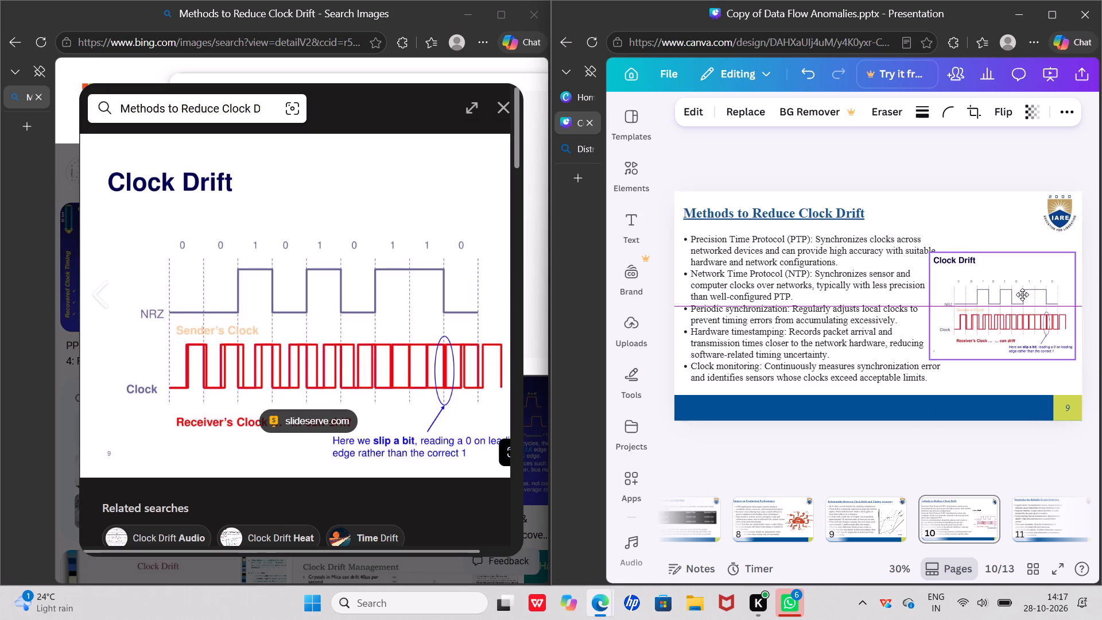
left_click_drag(1022, 294, 1029, 293)
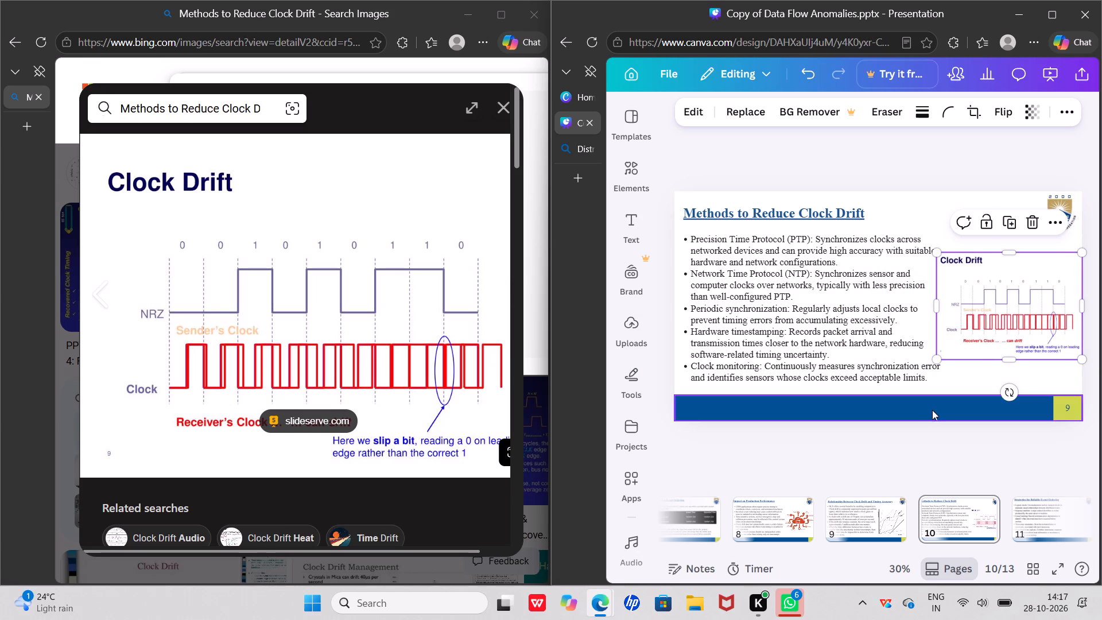
left_click(918, 460)
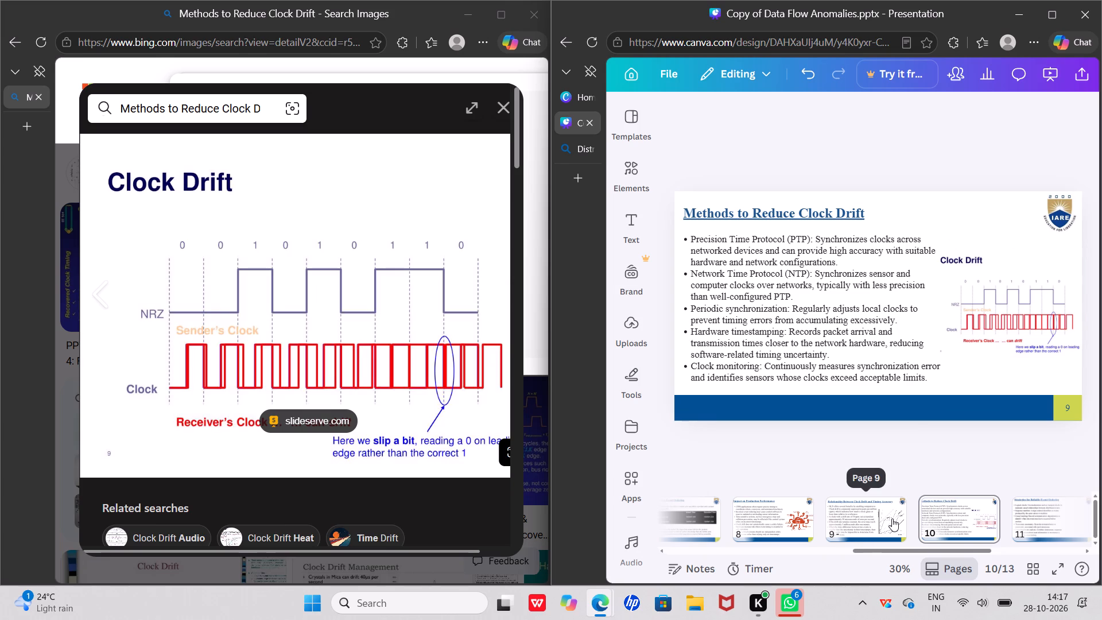
Go to the Strategies for Reliable Event Ordering slide and search images for its title.
scroll(892, 518, "left", 1)
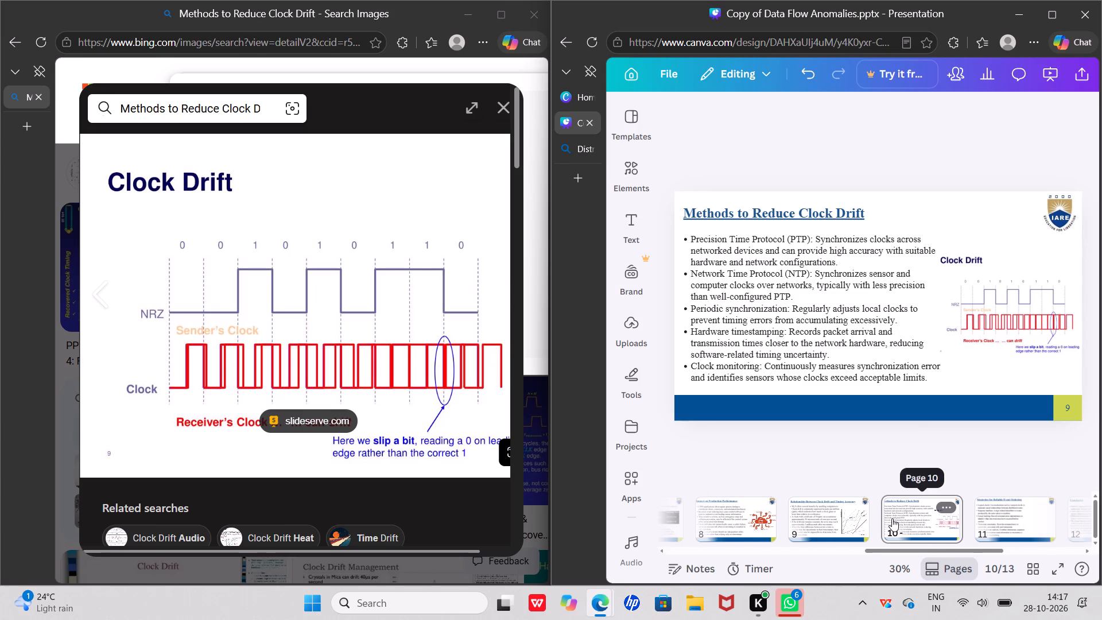
scroll(907, 513, "left", 1)
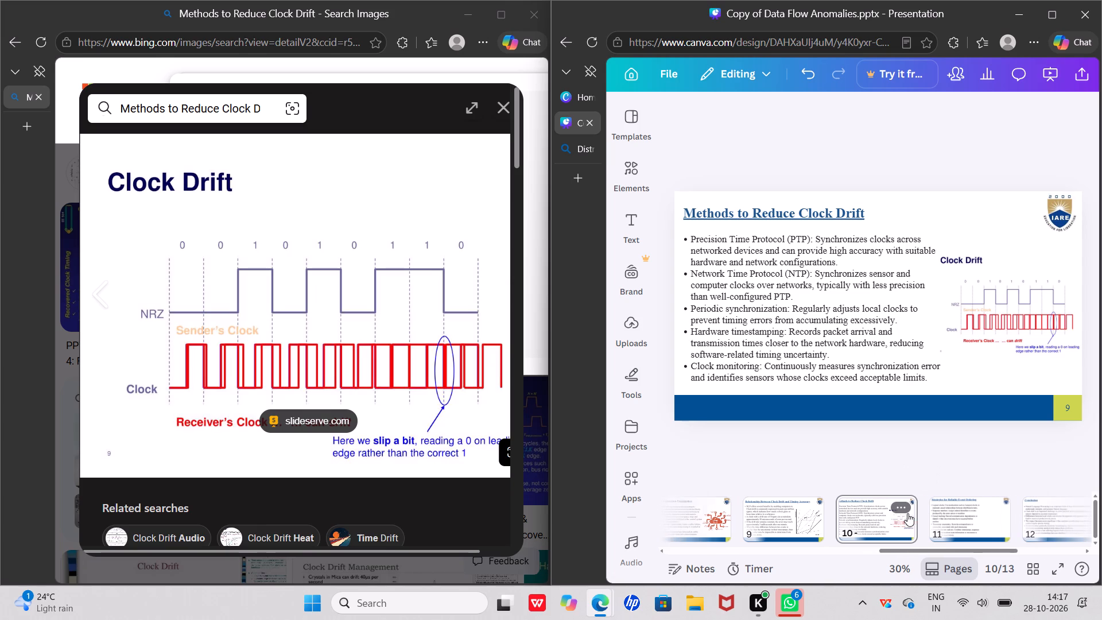
scroll(907, 513, "left", 1)
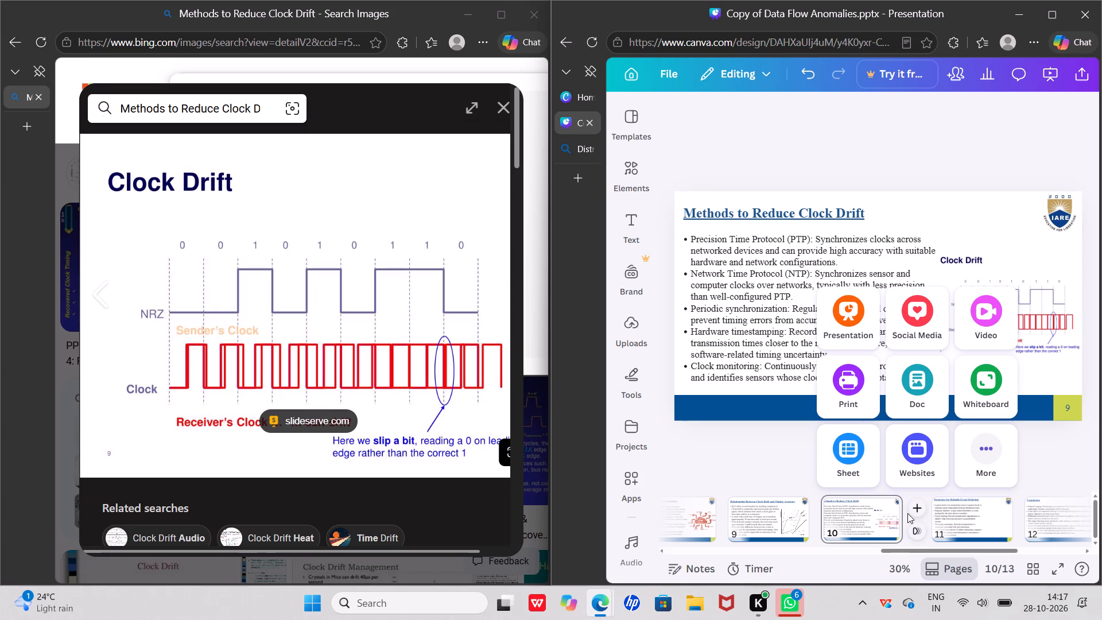
left_click(968, 508)
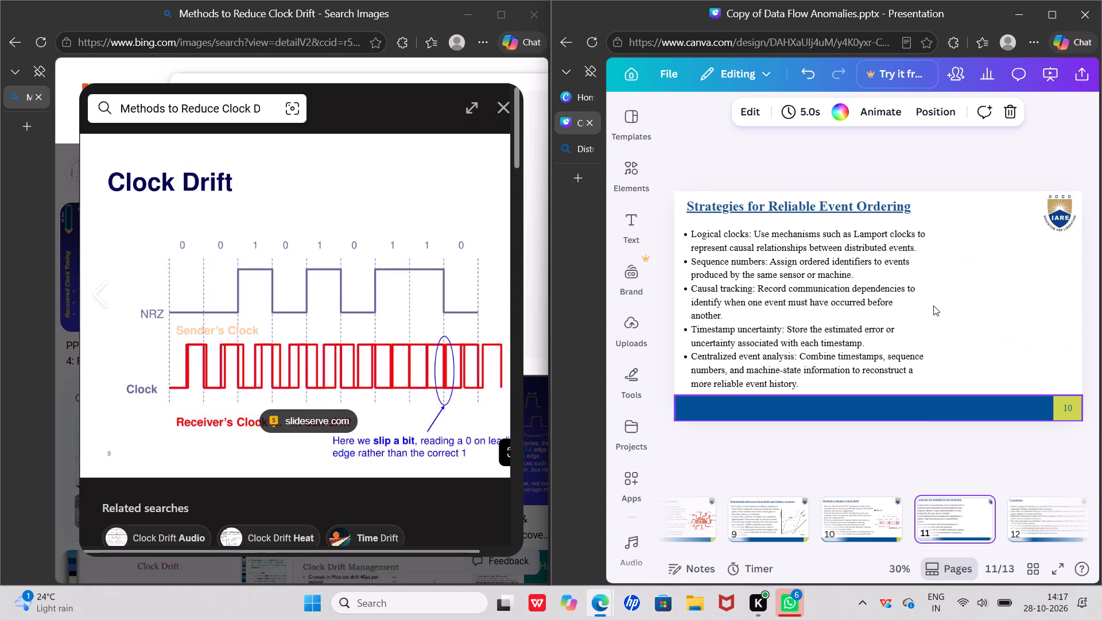
left_click(893, 204)
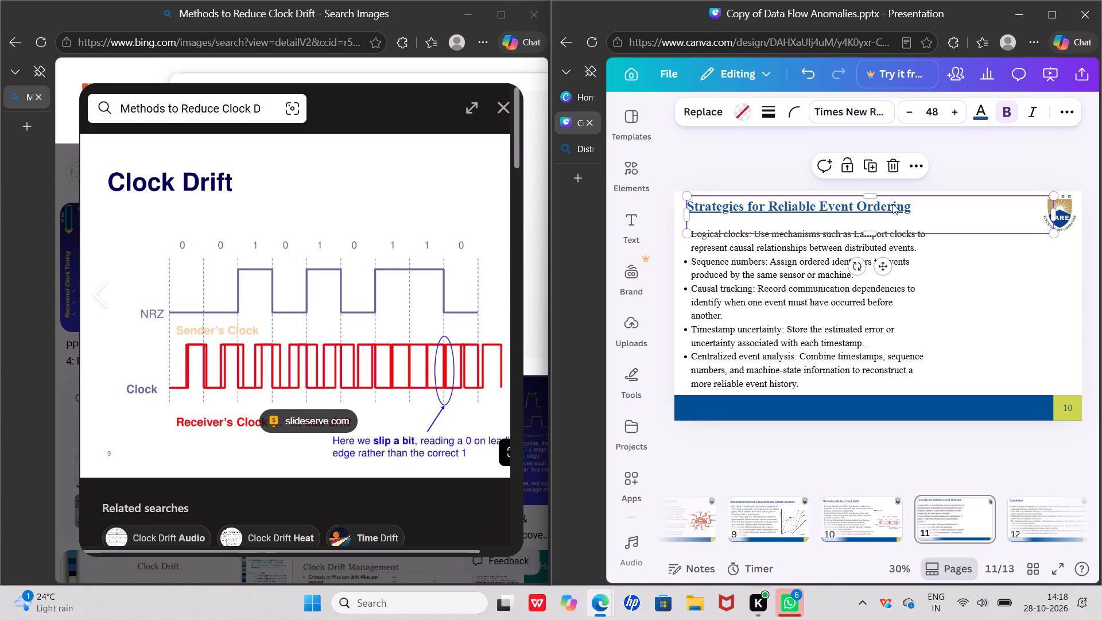
key("ctrl+c")
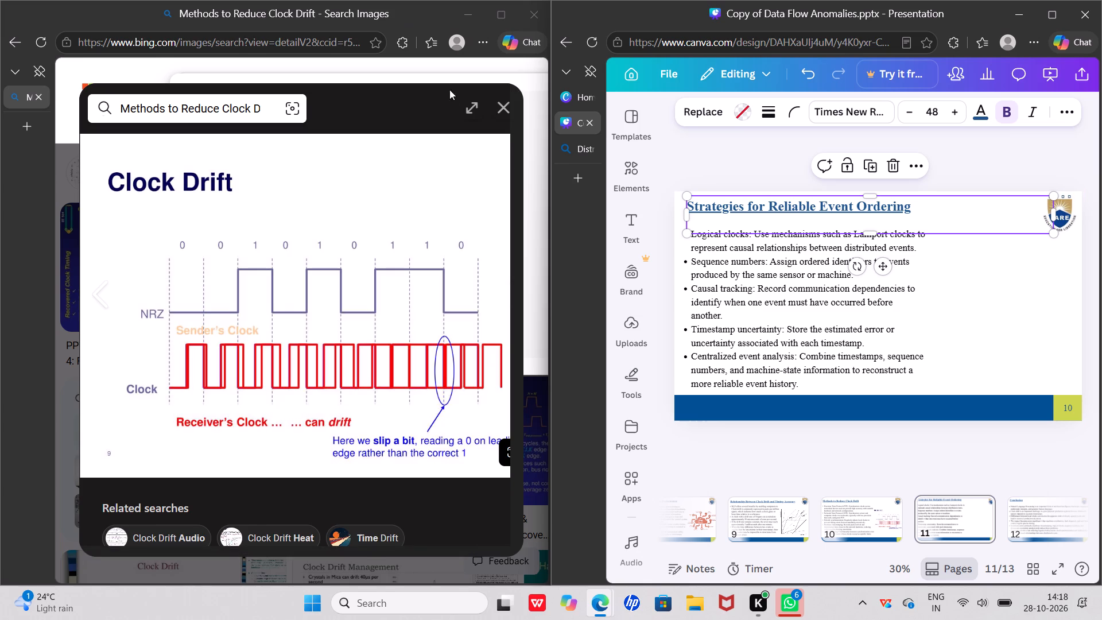
left_click(497, 109)
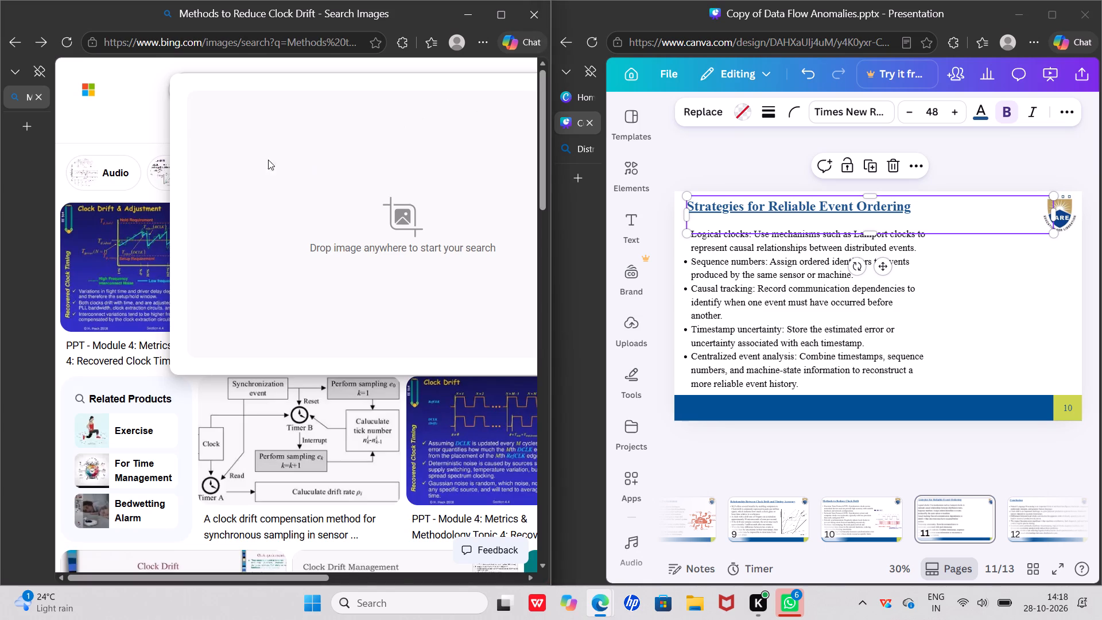
left_click(155, 114)
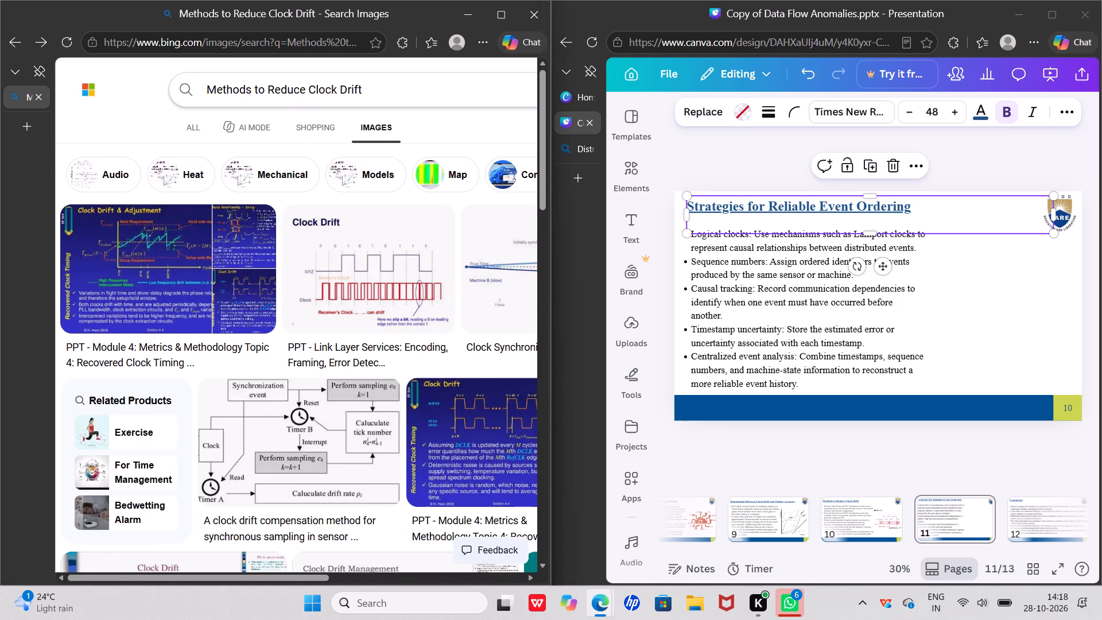
left_click_drag(423, 81, 189, 102)
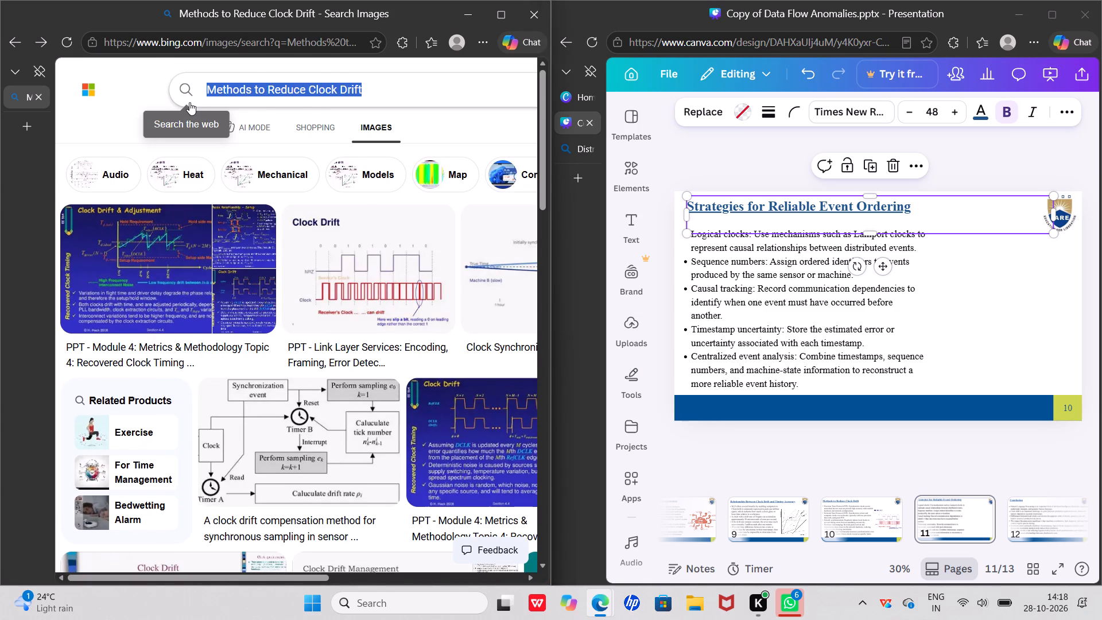
key("ctrl+v")
key("Return")
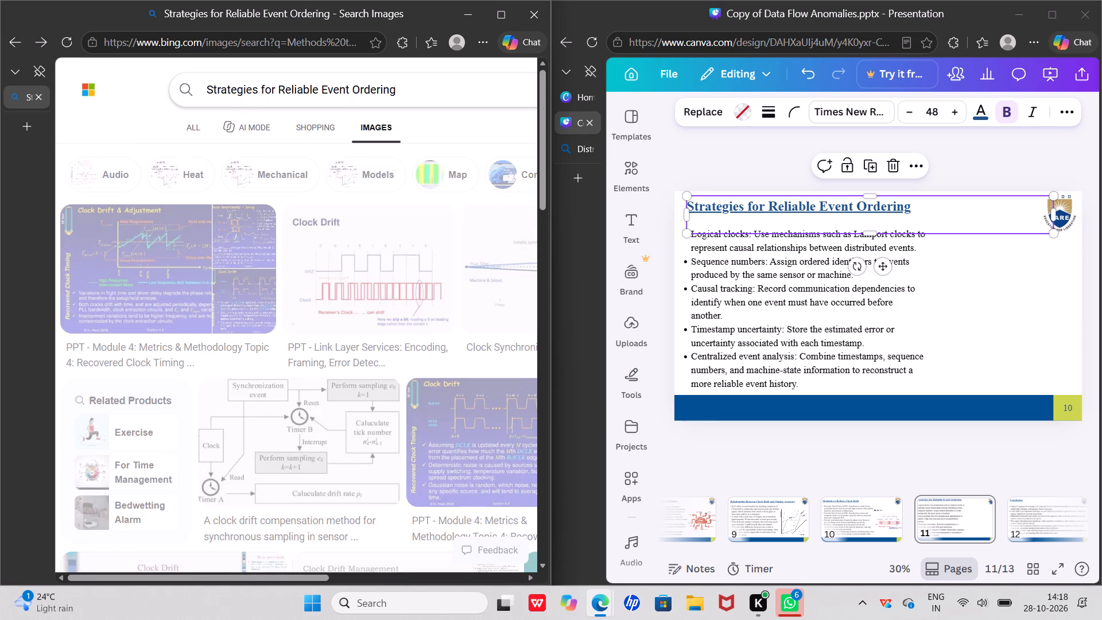
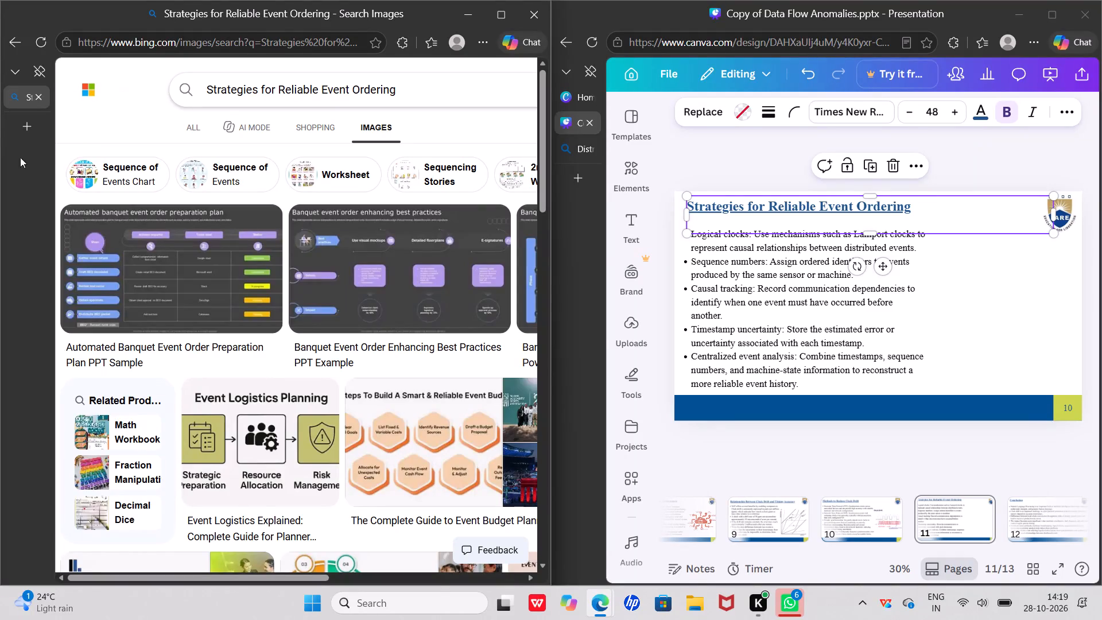
Open the Event Logistics Planning image from the results and add it to the Strategies for Reliable Event Ordering slide.
left_click(292, 436)
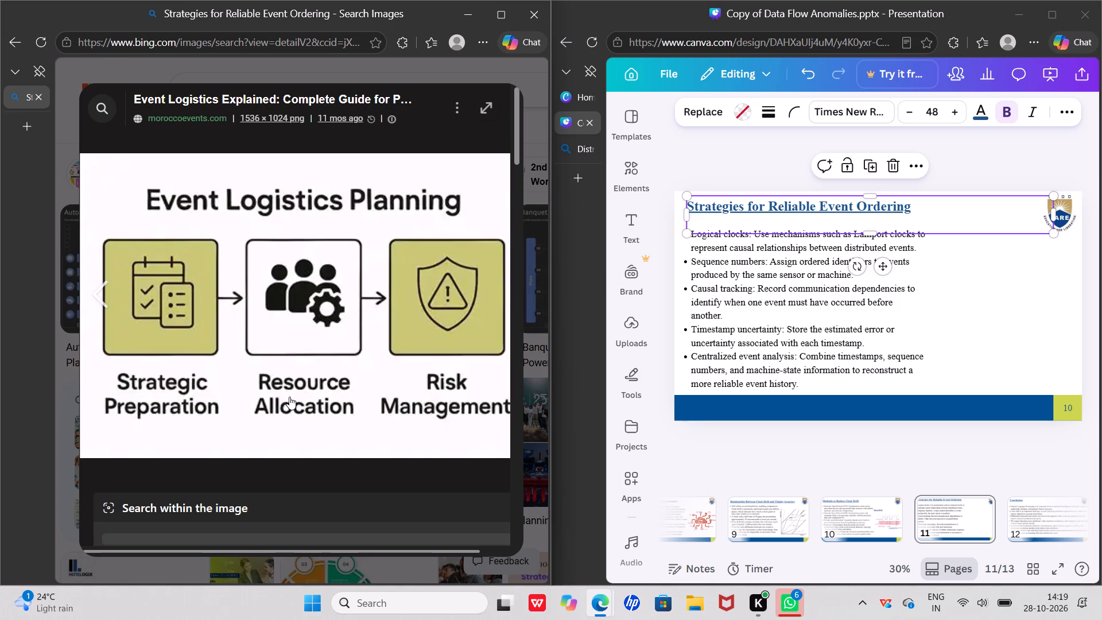
left_click_drag(289, 397, 759, 365)
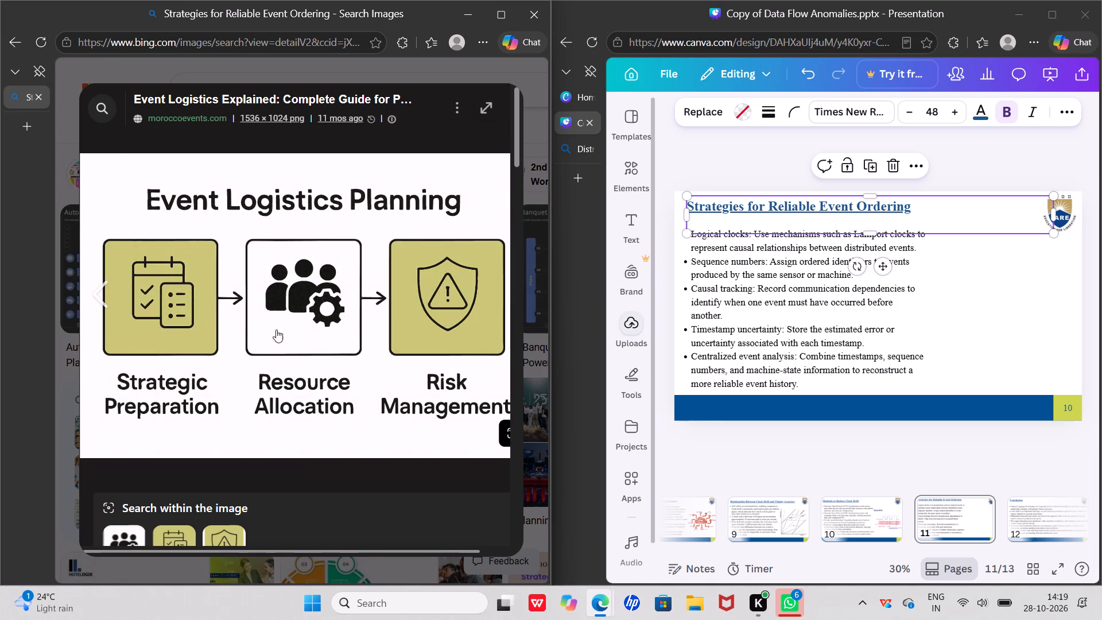
left_click_drag(276, 330, 956, 300)
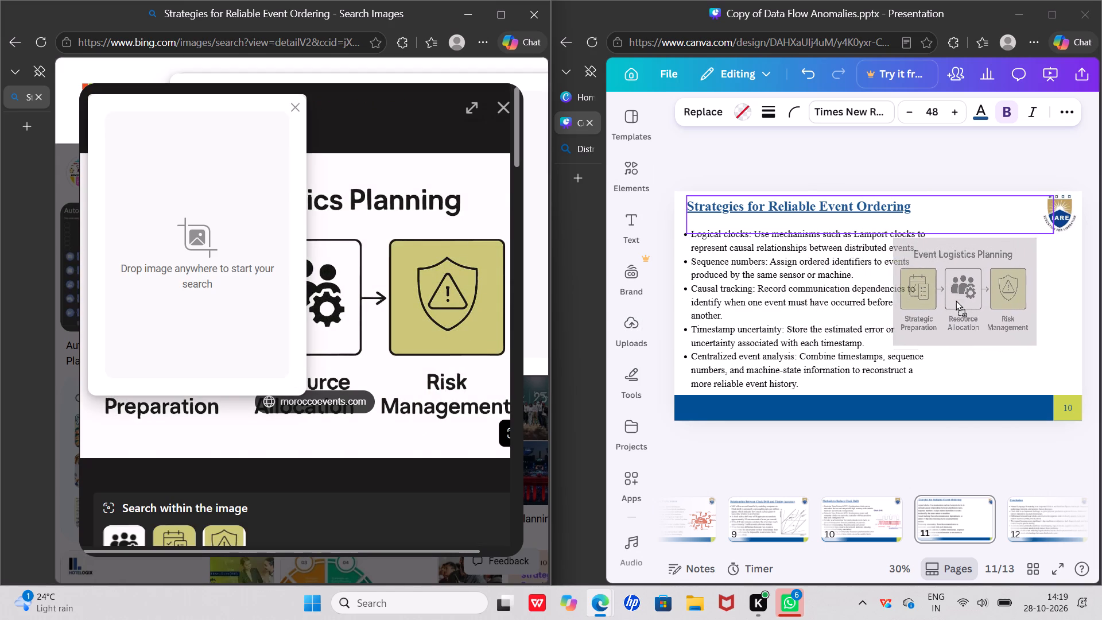
left_click_drag(956, 300, 952, 307)
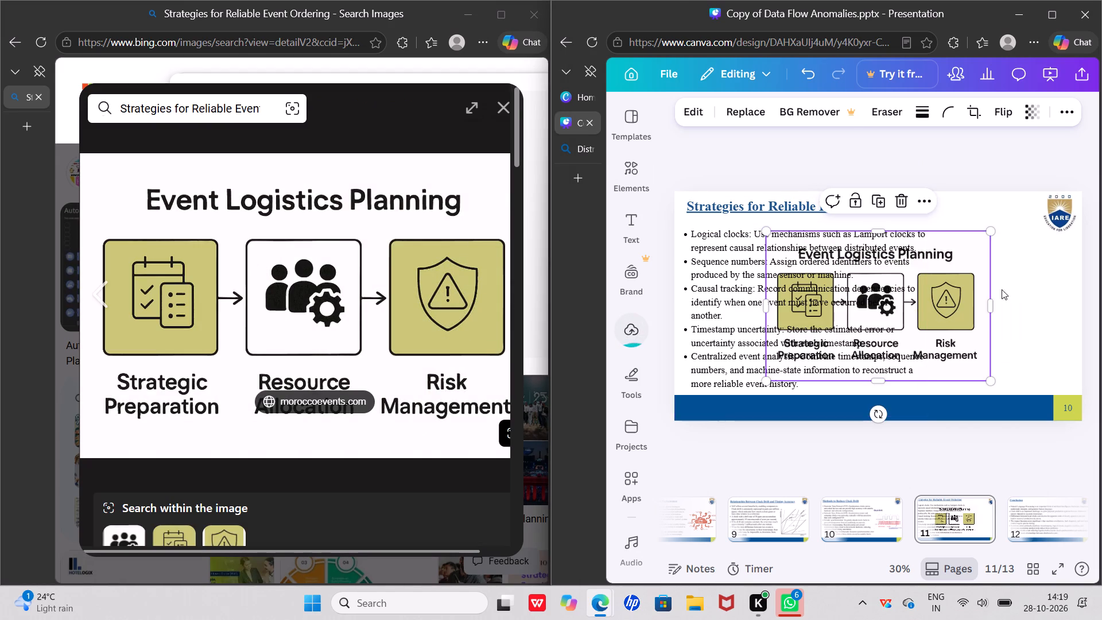
Crop the right, left, top and bottom edges of the Event Logistics Planning picture, shrinking it and shifting it toward the slide's right side.
left_click_drag(996, 307, 991, 310)
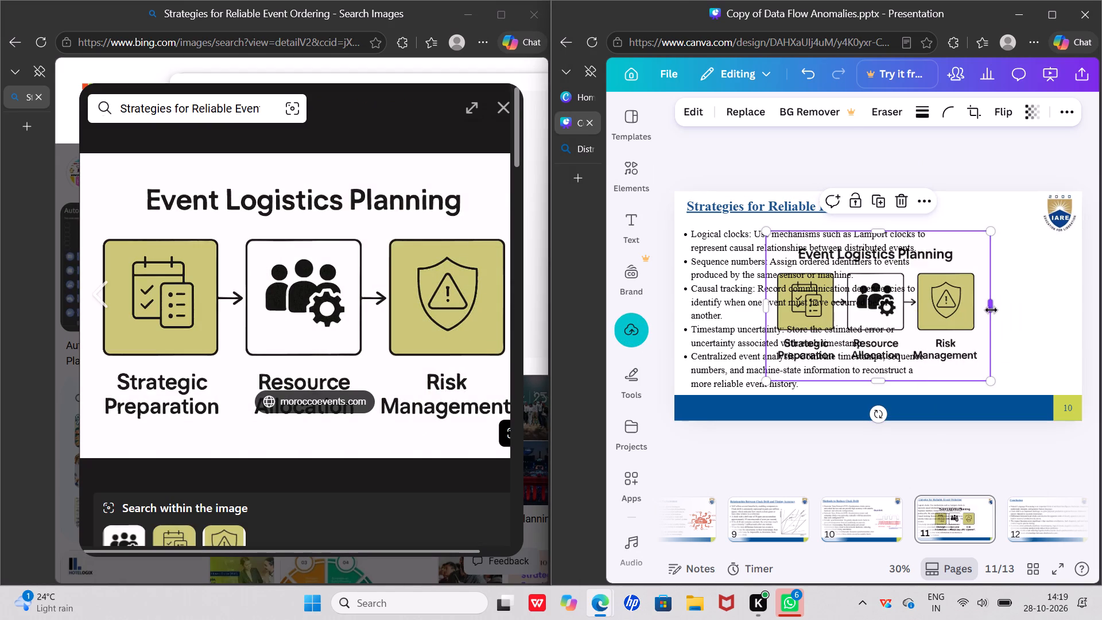
left_click_drag(991, 310, 986, 312)
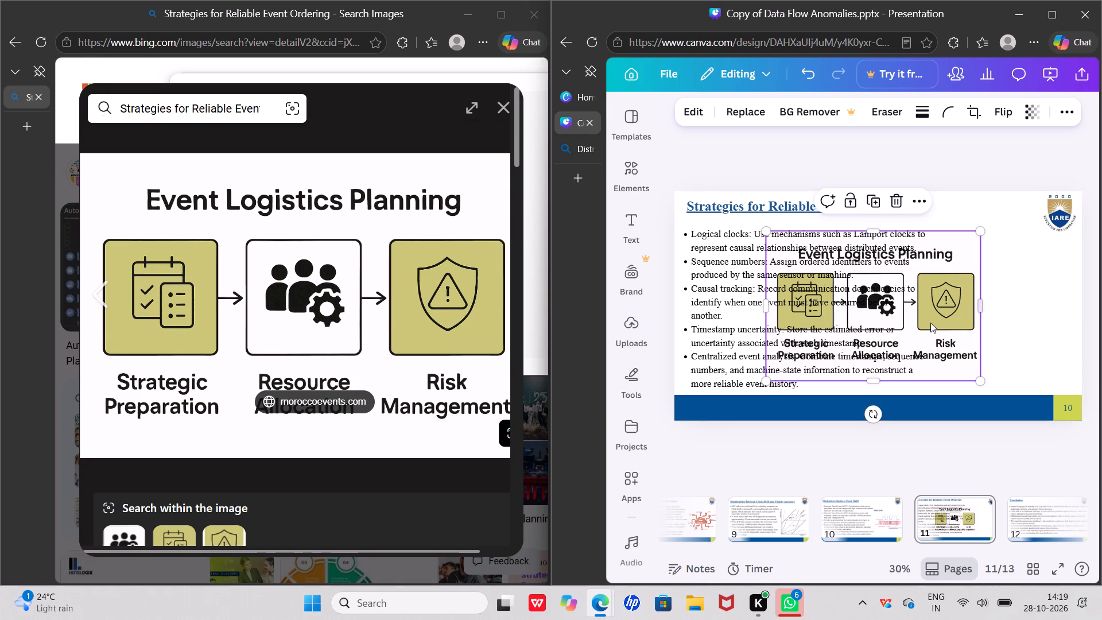
left_click_drag(930, 323, 995, 319)
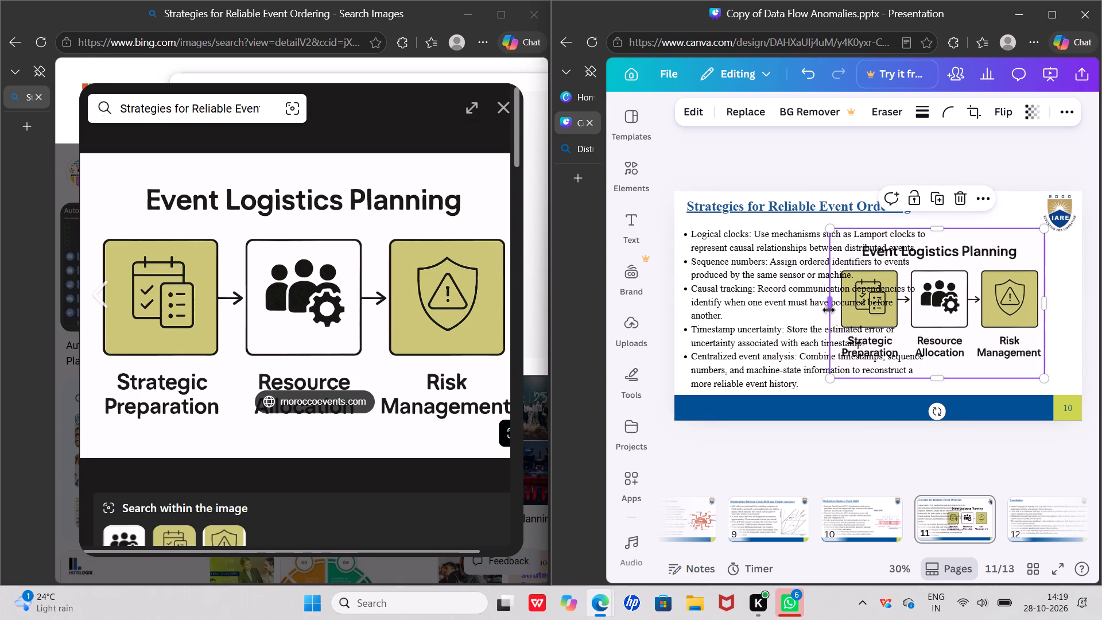
left_click_drag(829, 310, 837, 313)
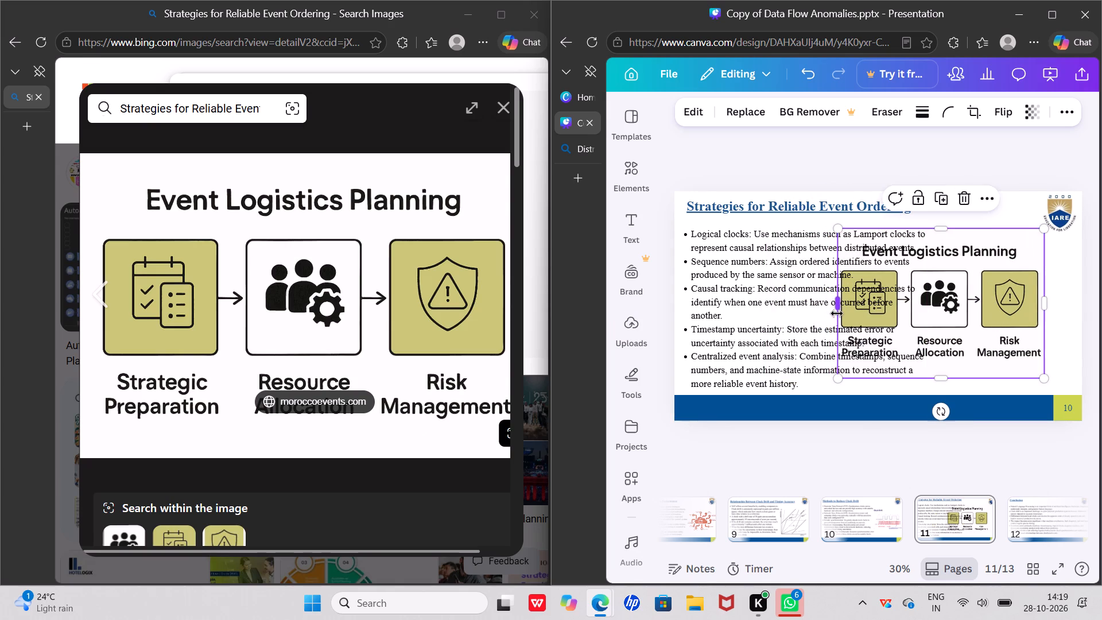
left_click_drag(1043, 230, 1011, 269)
left_click_drag(938, 328, 981, 318)
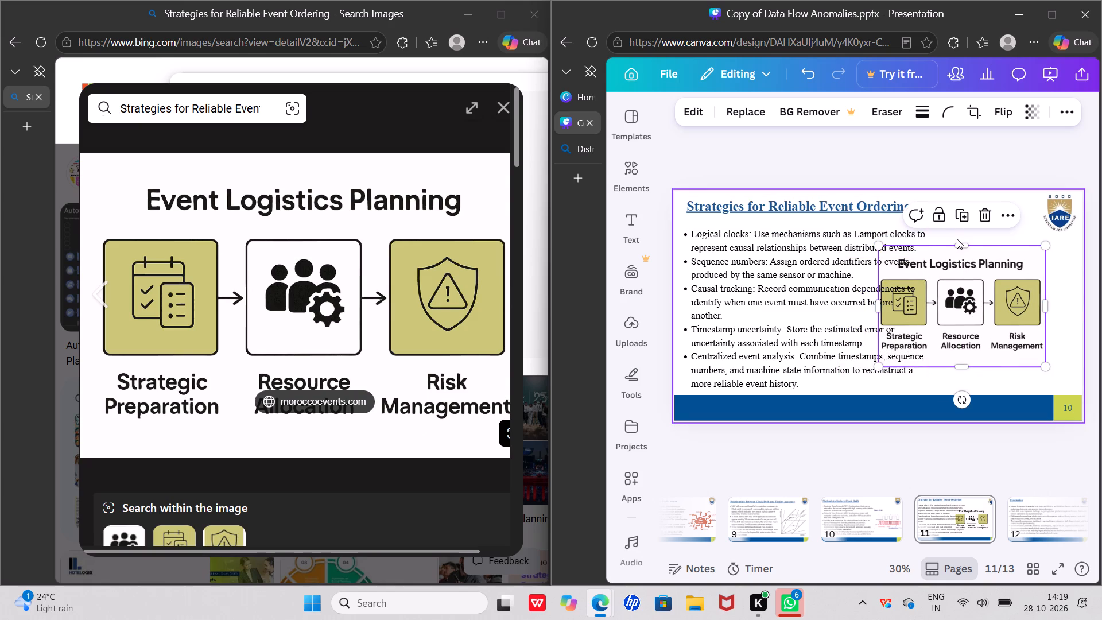
left_click_drag(960, 245, 960, 253)
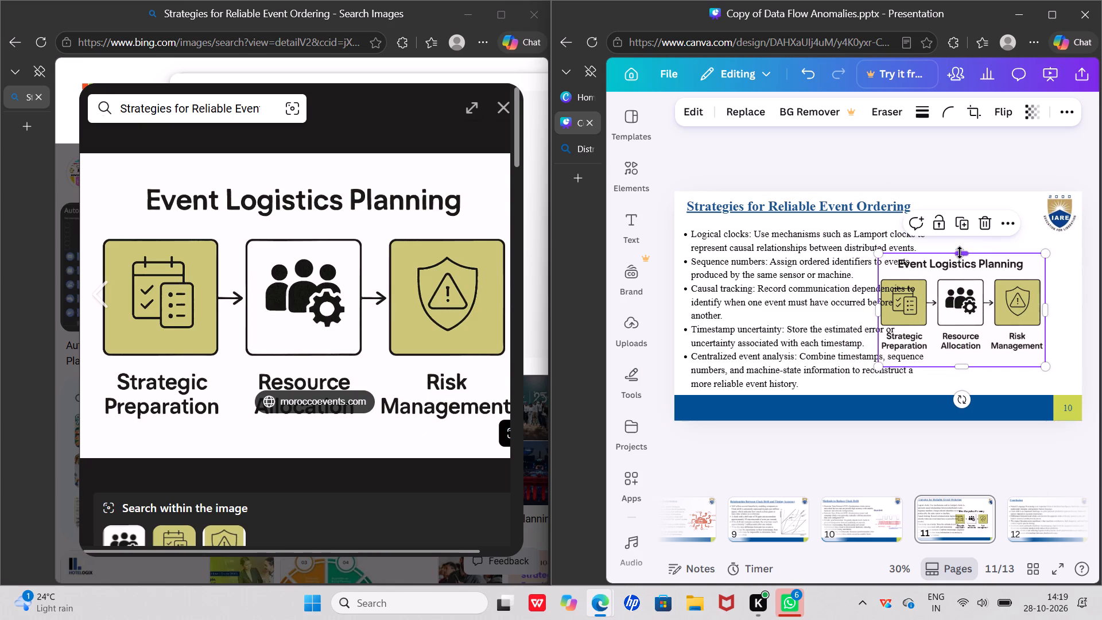
left_click_drag(963, 367, 960, 358)
Place the Event Logistics Planning picture beside the bullet text against the slide's right edge, resized proportionally to about 733 by 455.
left_click_drag(879, 257, 880, 258)
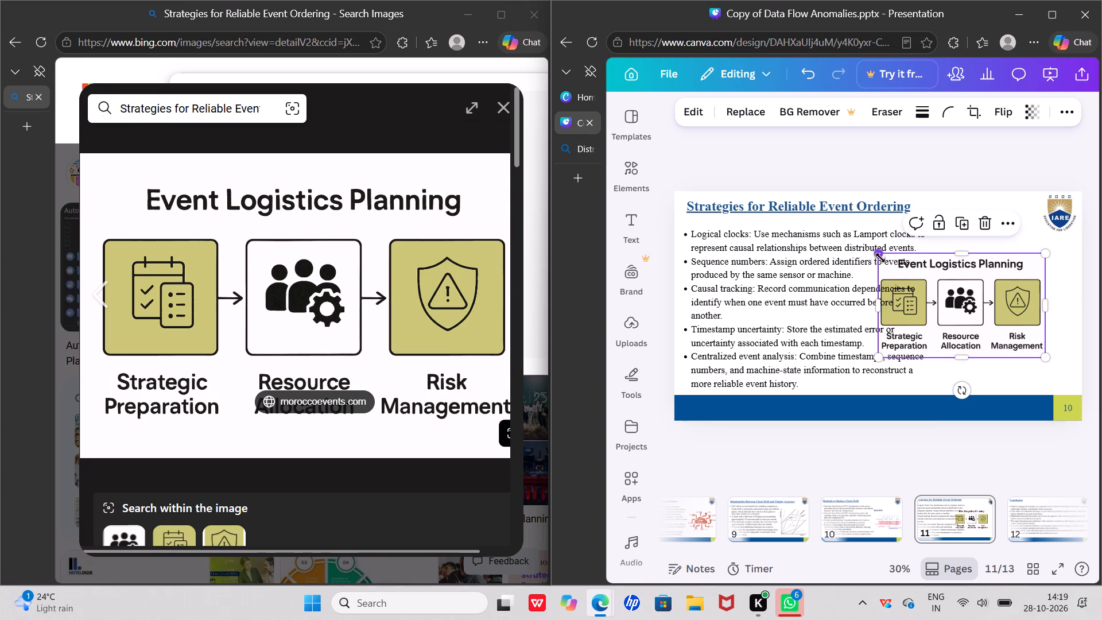
left_click_drag(880, 258, 897, 272)
left_click_drag(977, 325, 990, 325)
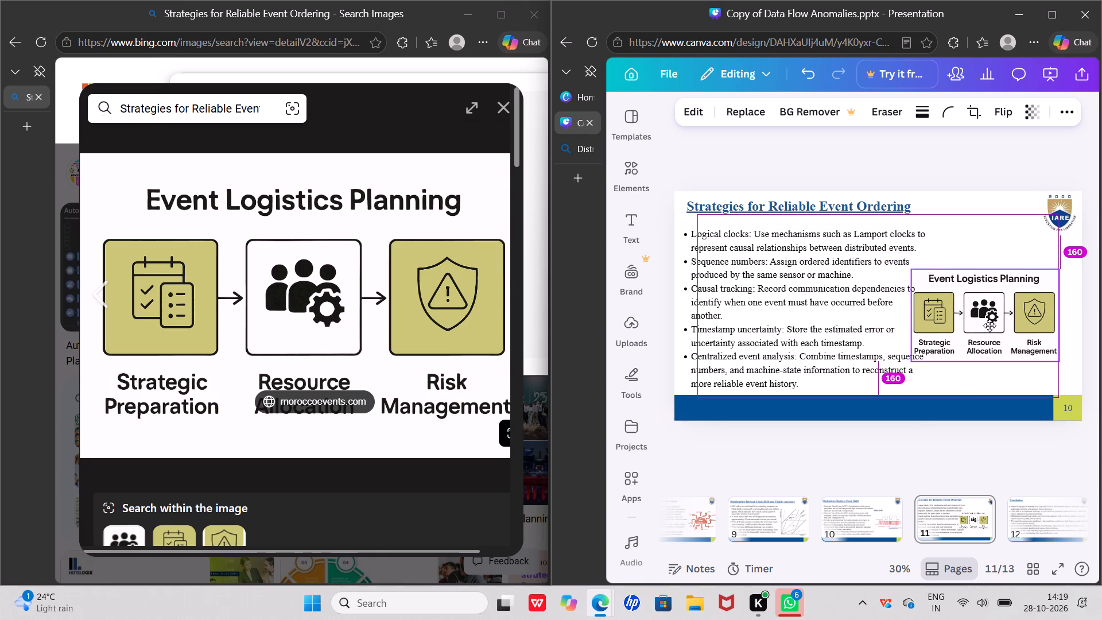
left_click_drag(990, 325, 1018, 324)
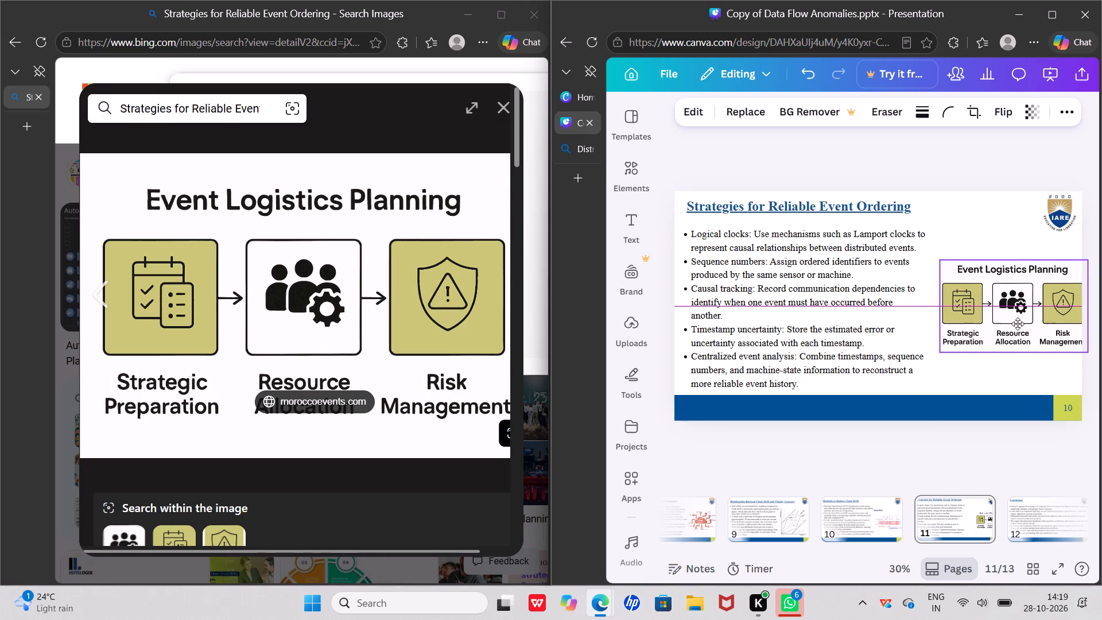
left_click_drag(1018, 324, 1016, 324)
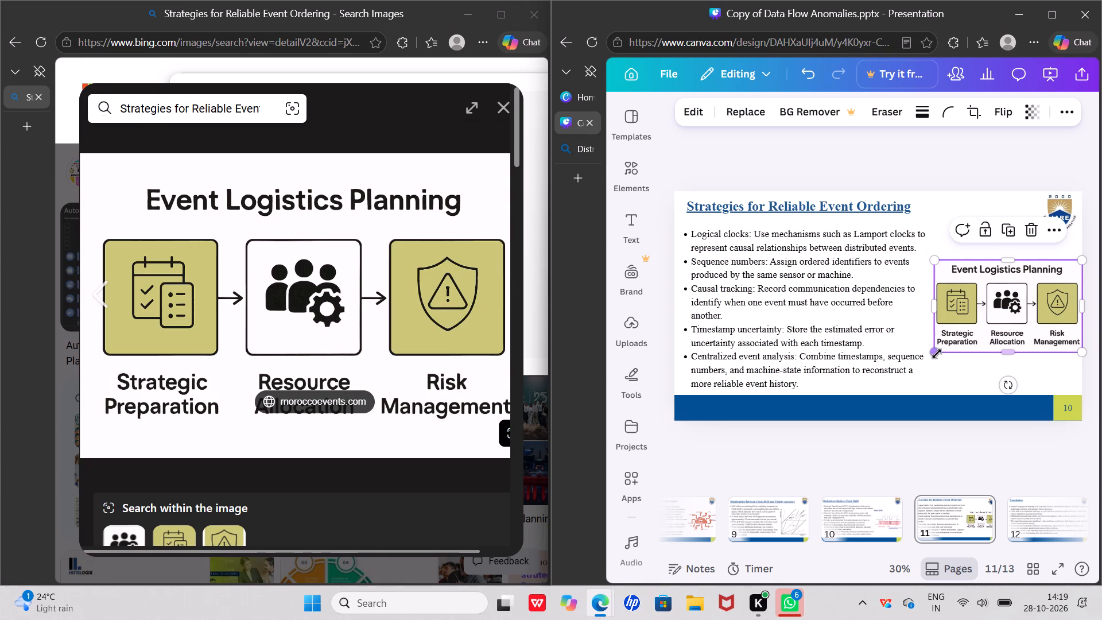
left_click(934, 354)
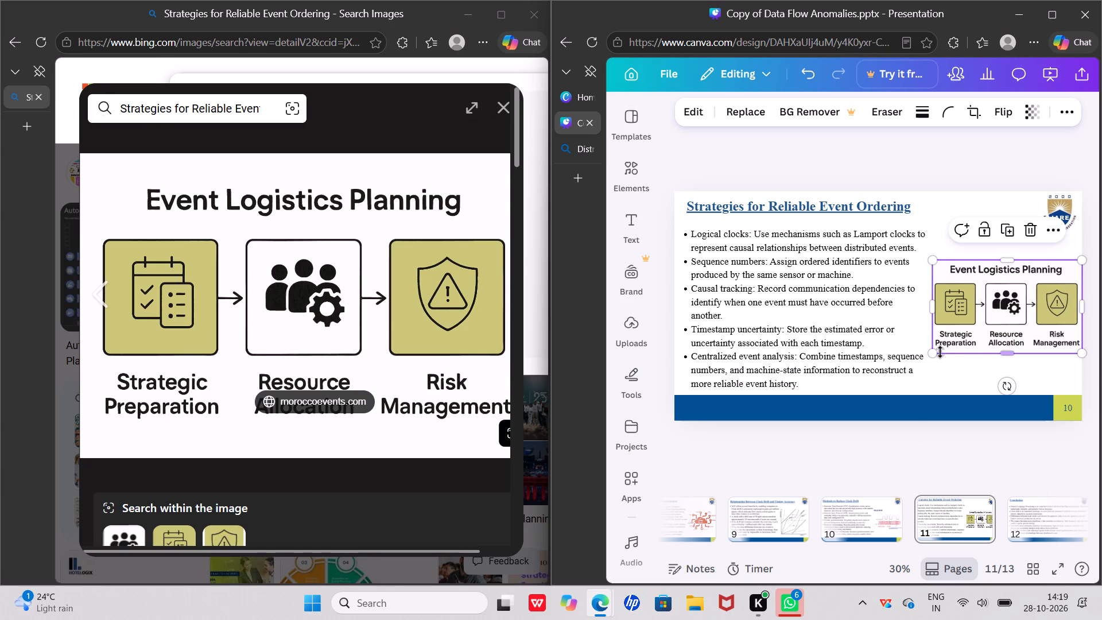
left_click(933, 355)
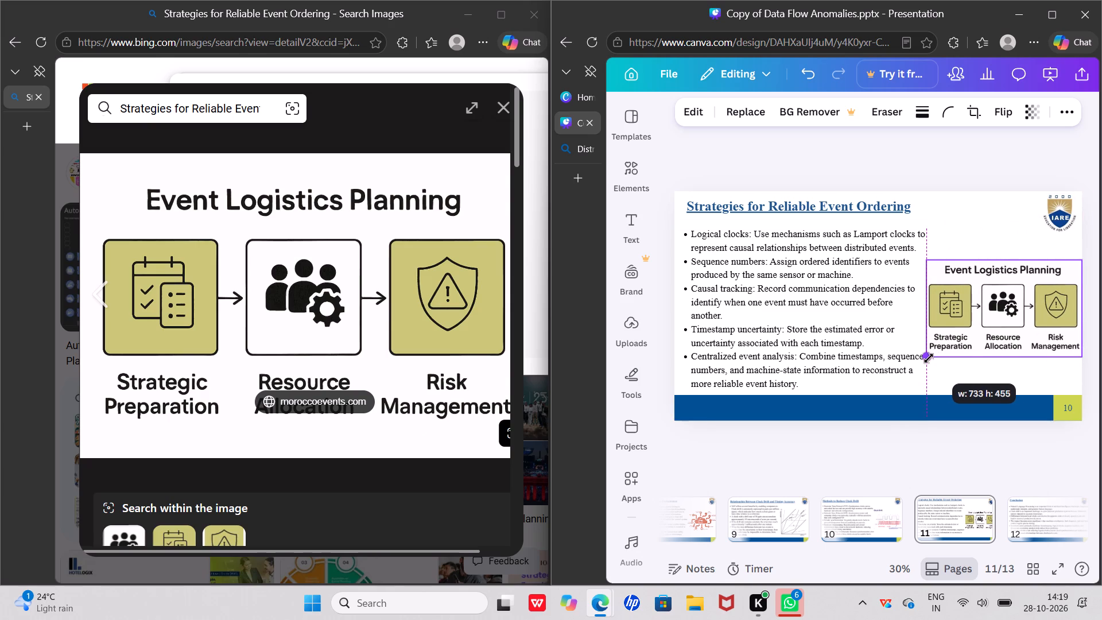
left_click(918, 440)
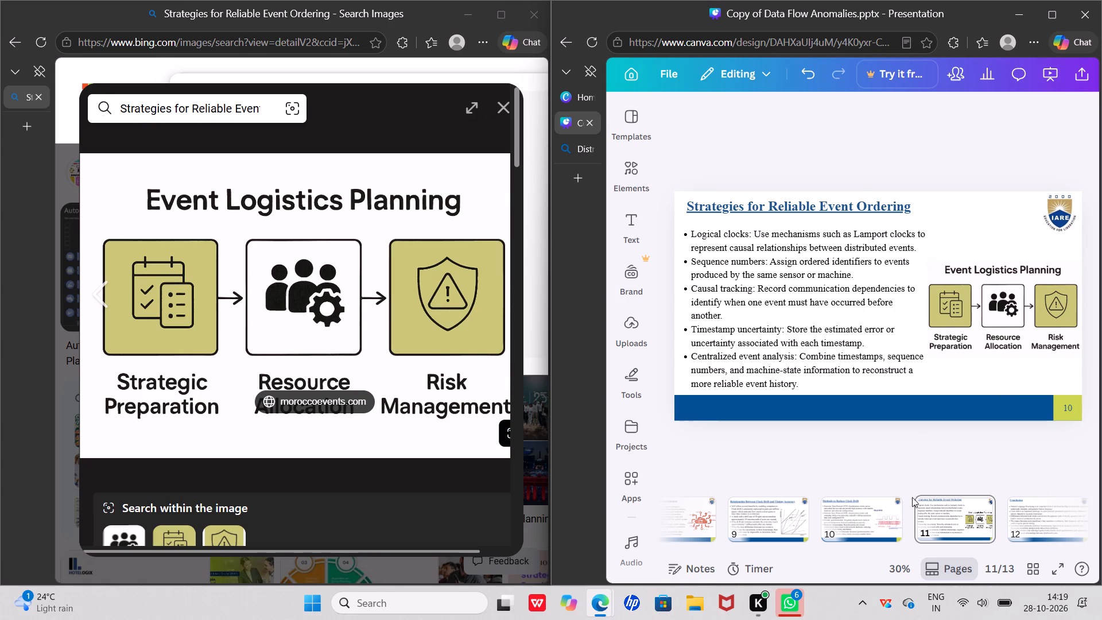
Go to the Conclusion slide, checking it against the Strategies for Reliable Event Ordering slide.
scroll(909, 535, "left", 3)
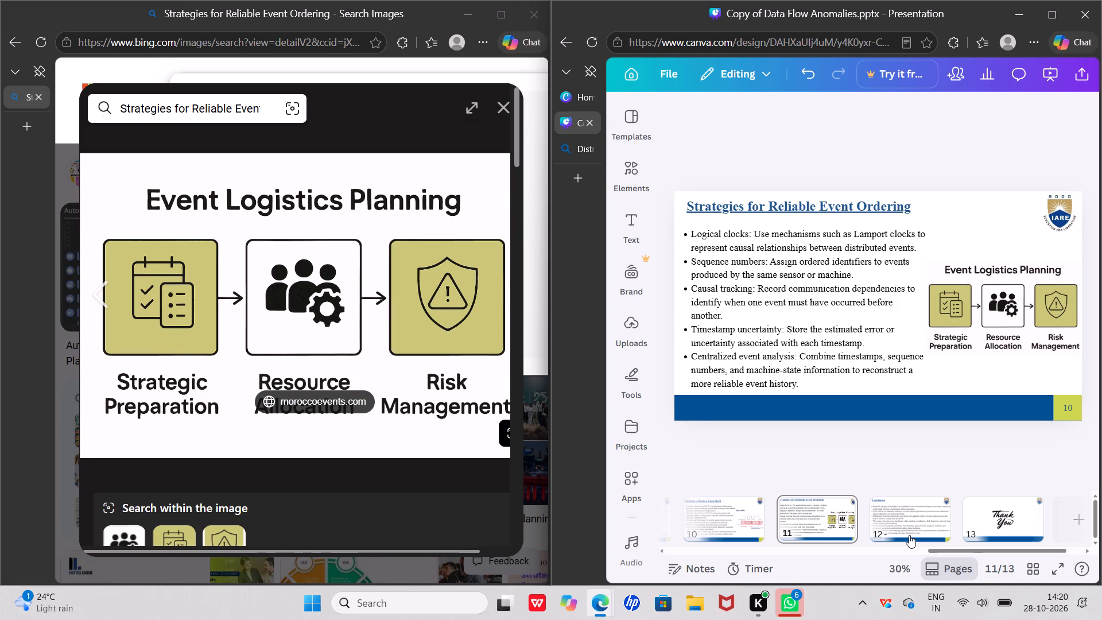
left_click(909, 535)
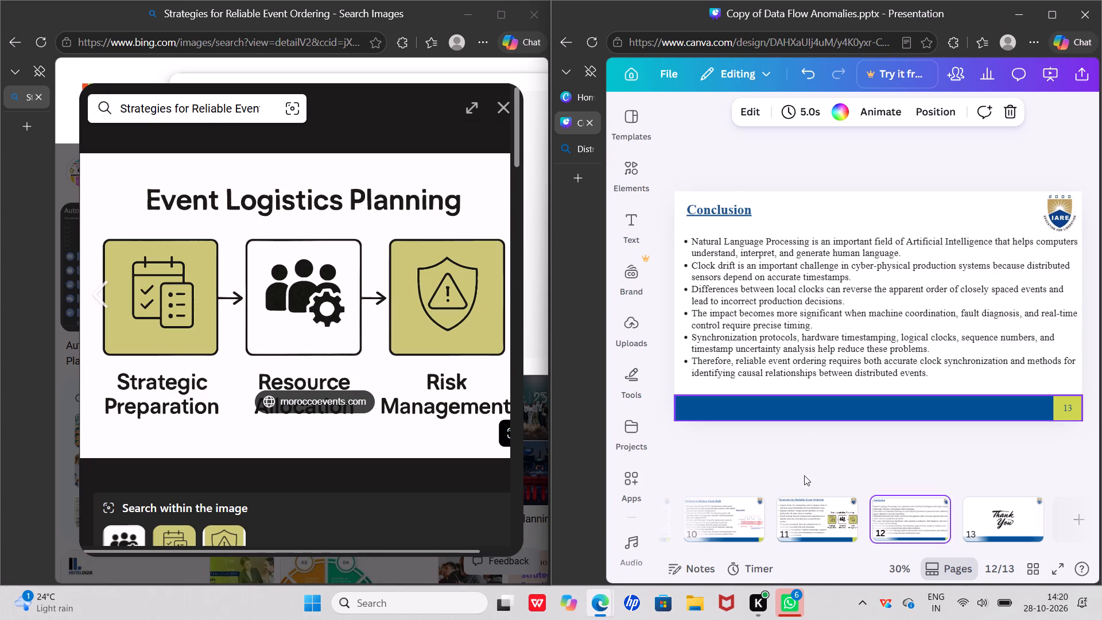
left_click(831, 531)
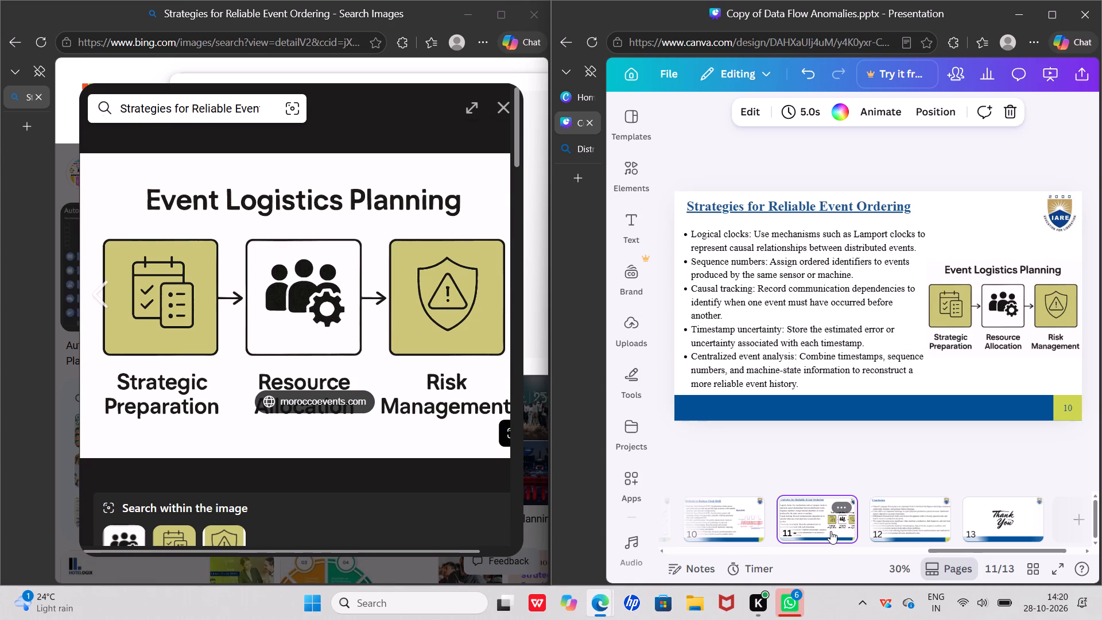